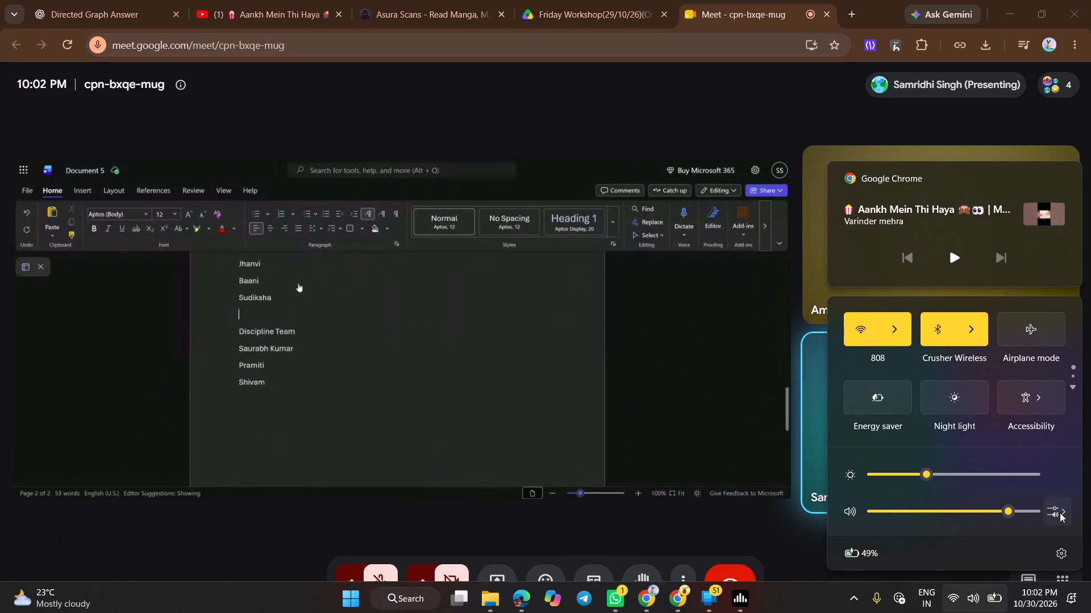
Switch the computer's sound output device to Headphones (Crusher Wireless).
click(927, 426)
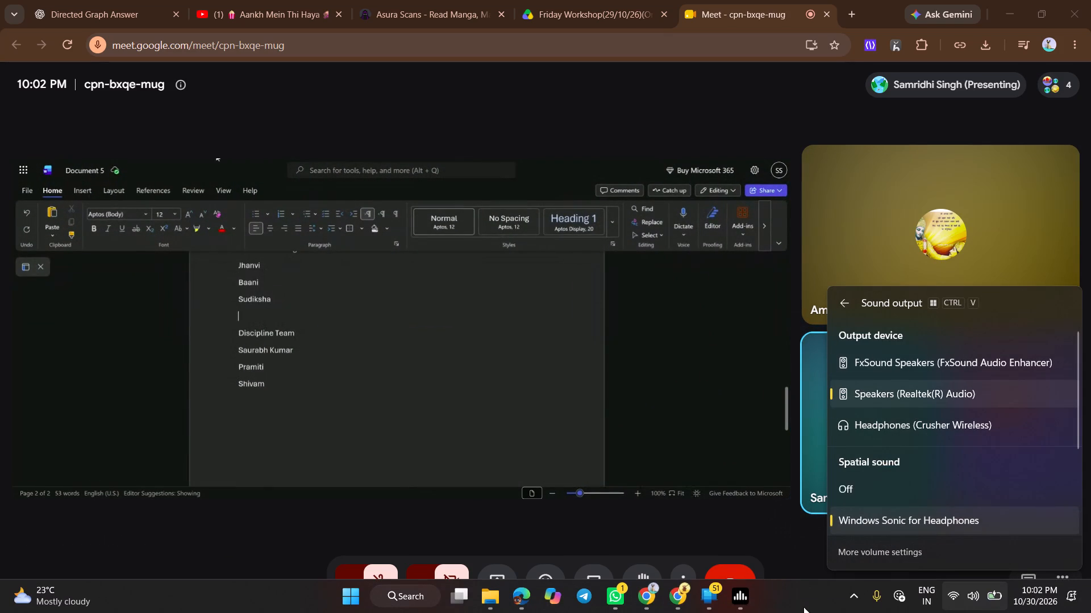
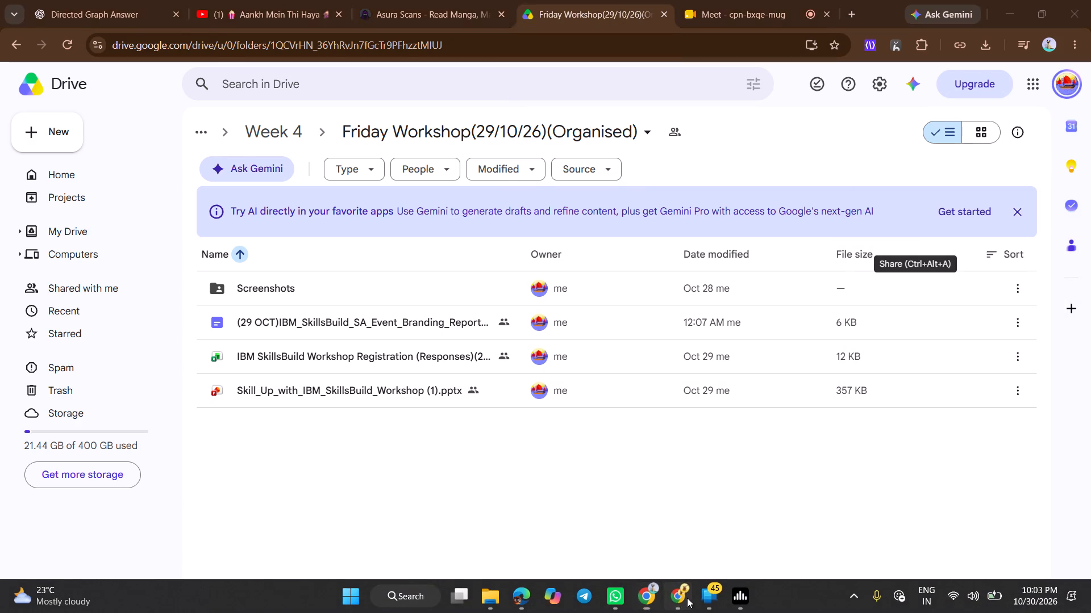
Open a new tab in the other Chrome window and close the SafeRoute-AI, GitHub, AI Smart Cities and Java Spring tabs.
click(853, 10)
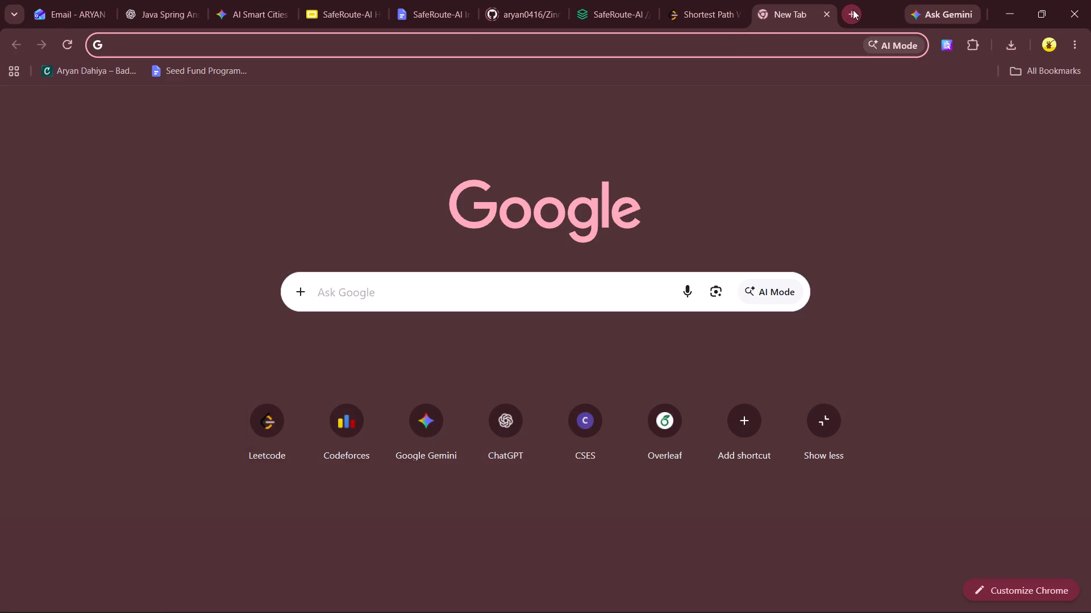
click(651, 15)
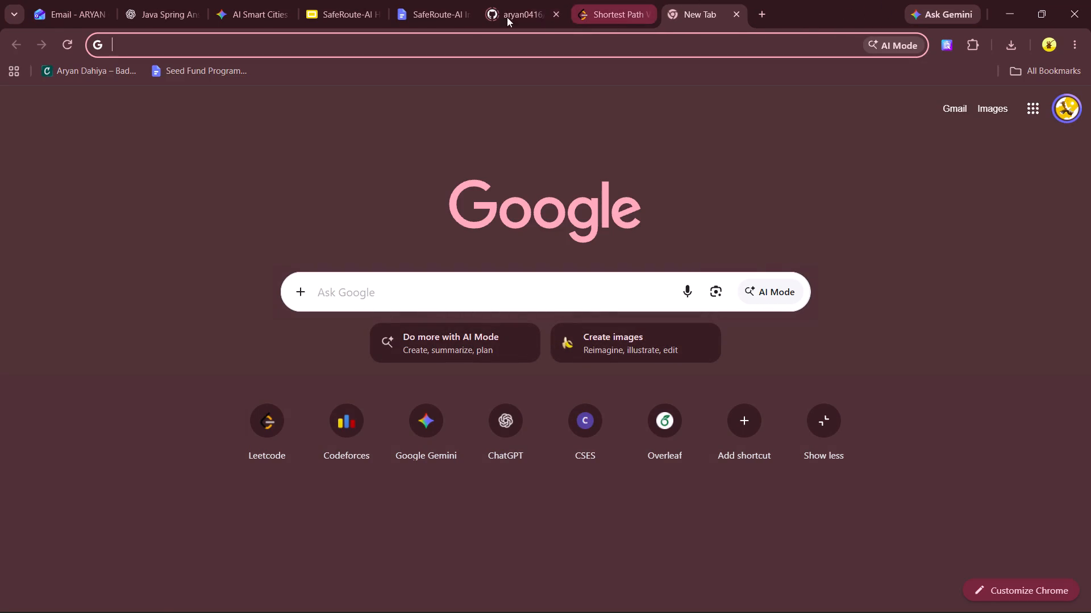
click(557, 16)
click(470, 15)
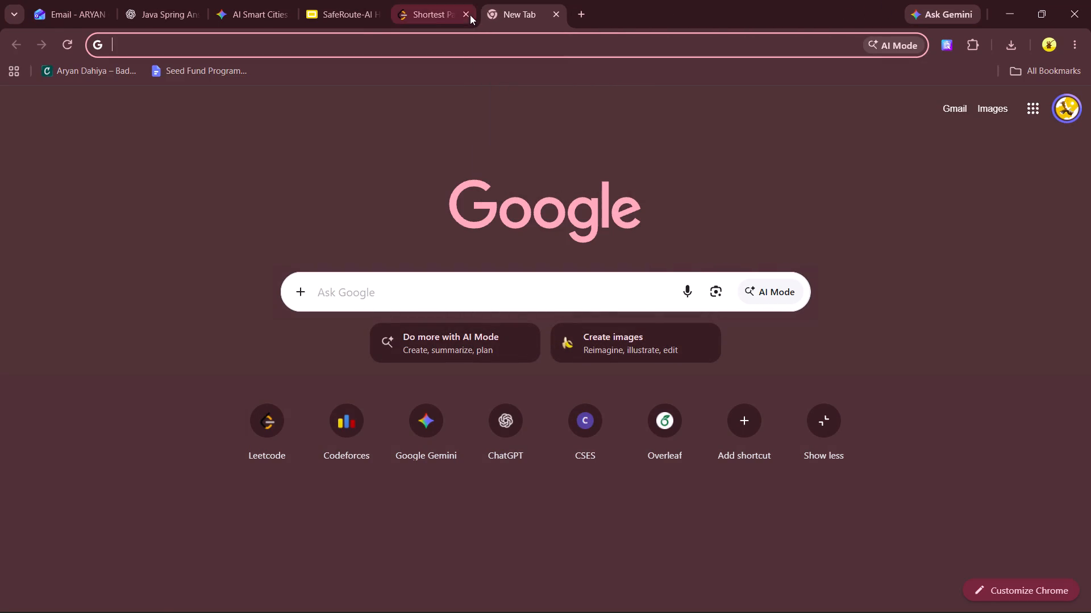
click(377, 18)
click(287, 15)
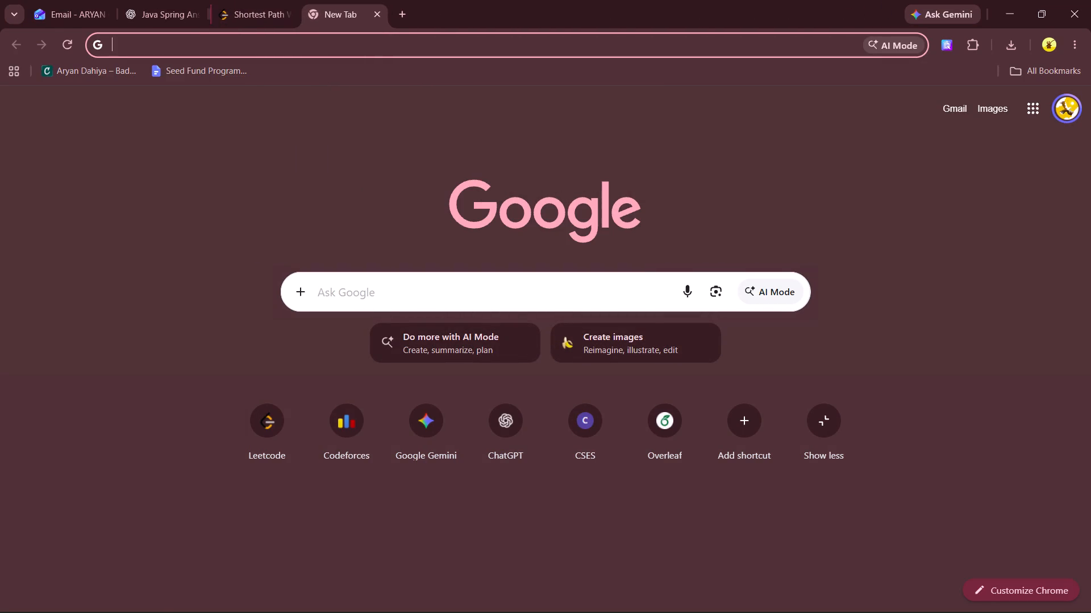
click(195, 19)
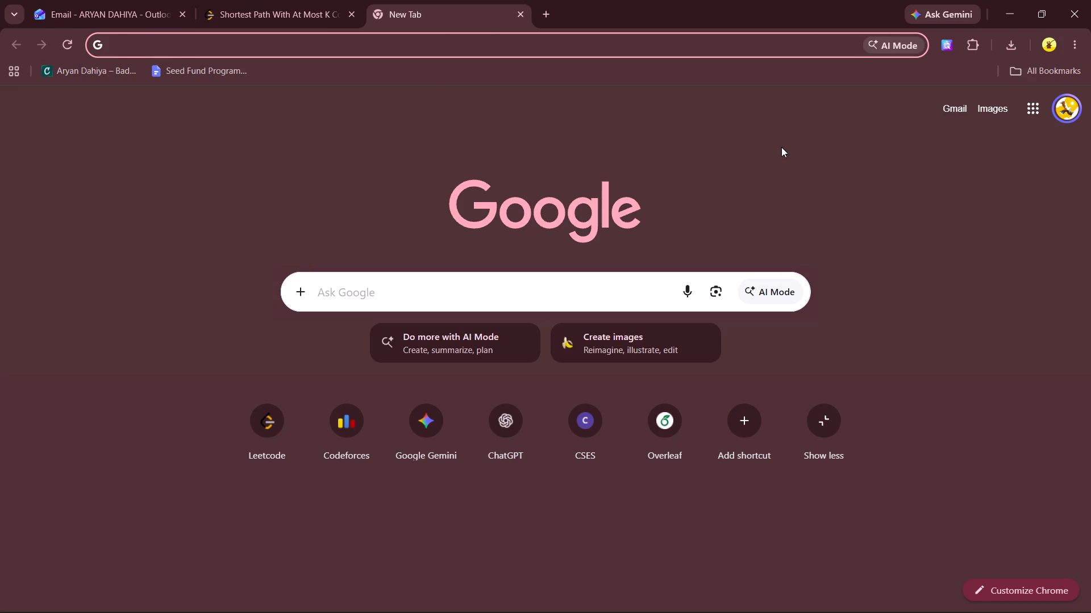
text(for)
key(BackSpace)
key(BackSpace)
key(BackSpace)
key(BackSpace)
Open the Google Sheets home page in the new tab.
text(she)
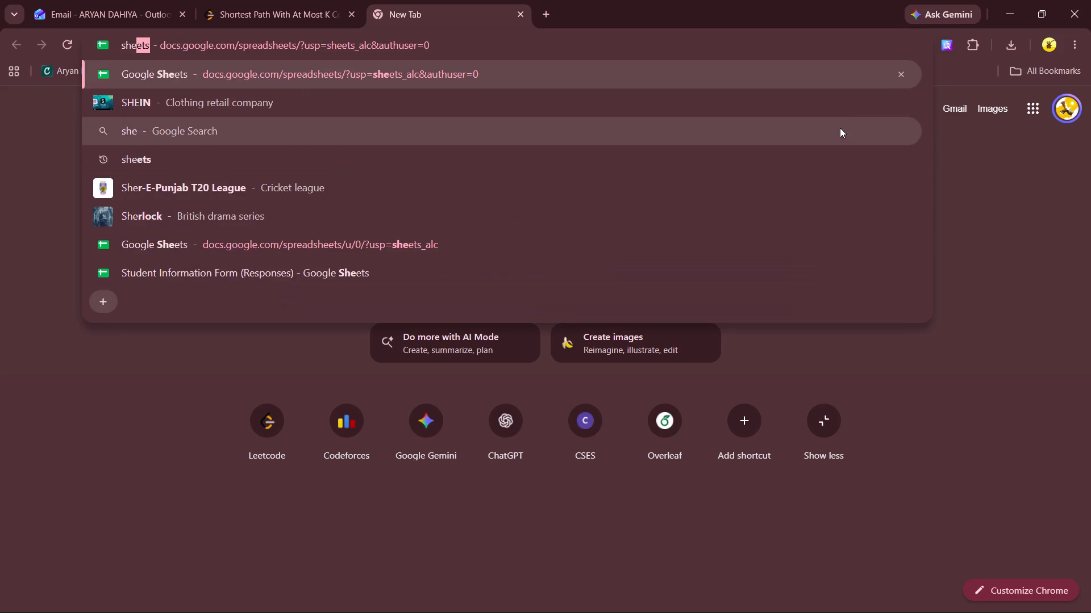
click(430, 48)
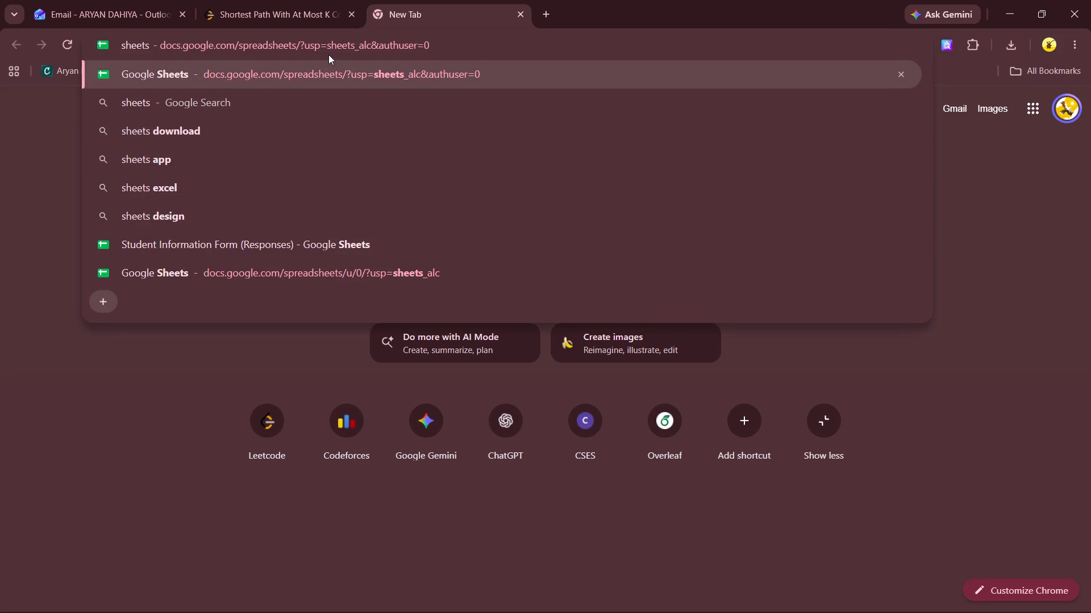
click(235, 81)
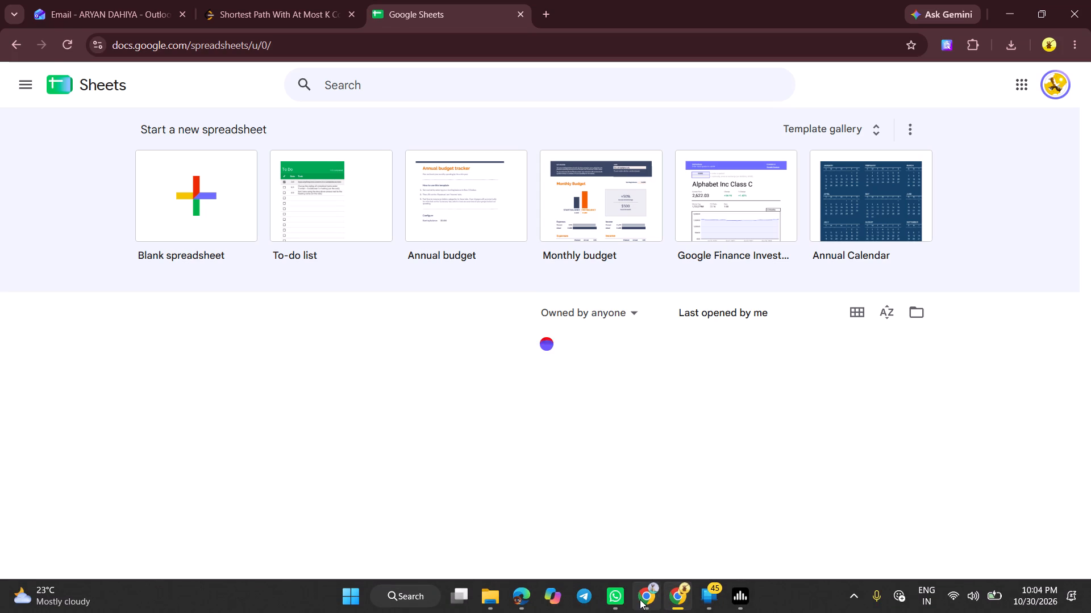
Open the spreadsheet IBM SkillsBuild Workshop Feedback Form (29 October, 2026) (Responses) from the recent files.
scroll(326, 363, down, 2)
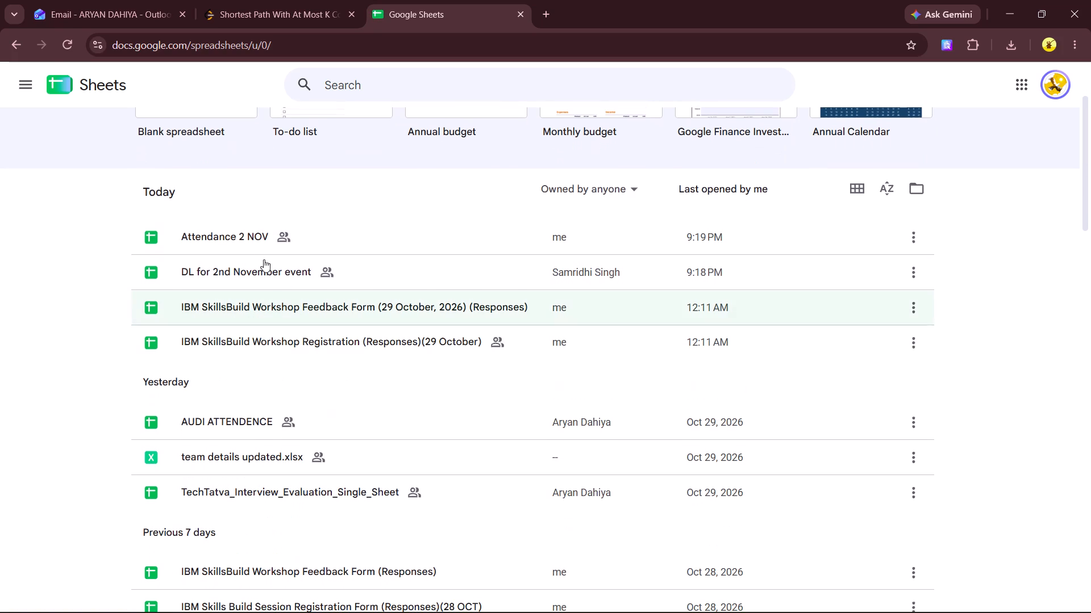
scroll(248, 272, down, 2)
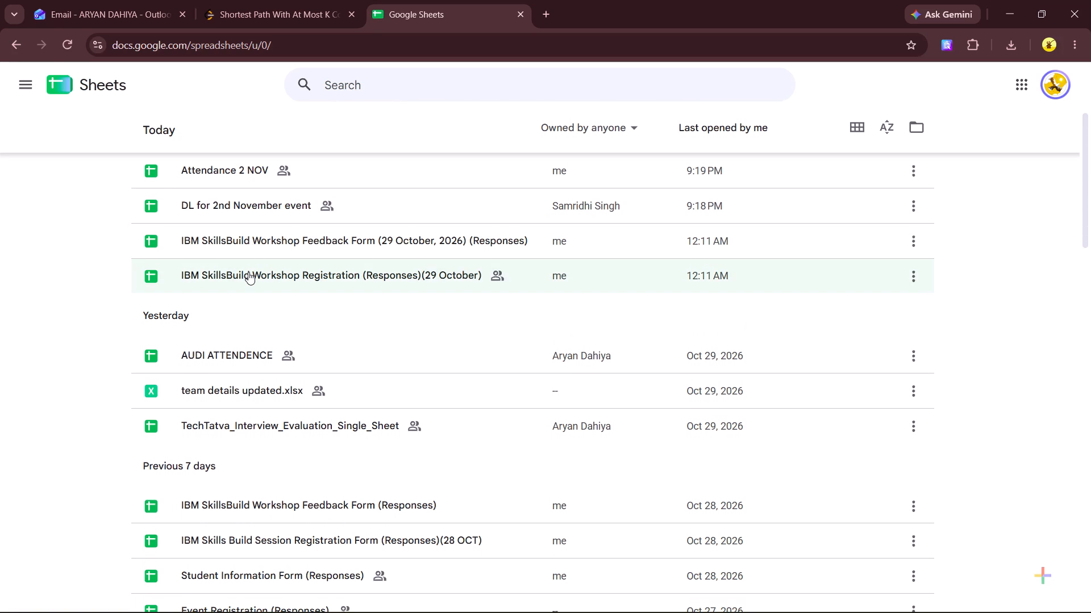
scroll(248, 272, down, 2)
click(256, 238)
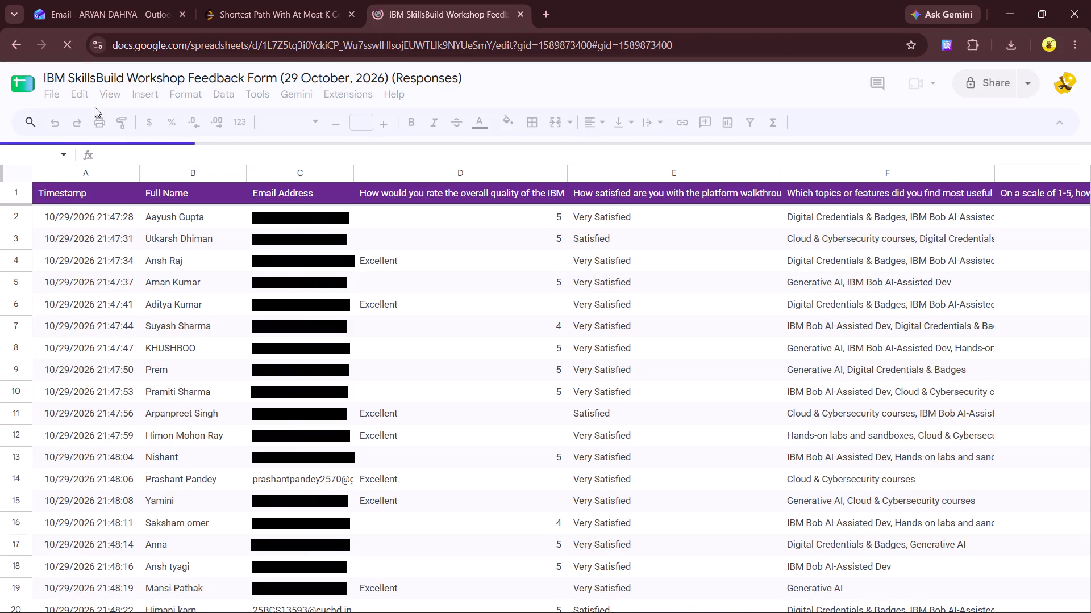
Download the feedback responses spreadsheet as a Microsoft Excel (.xlsx) file.
click(52, 97)
click(138, 268)
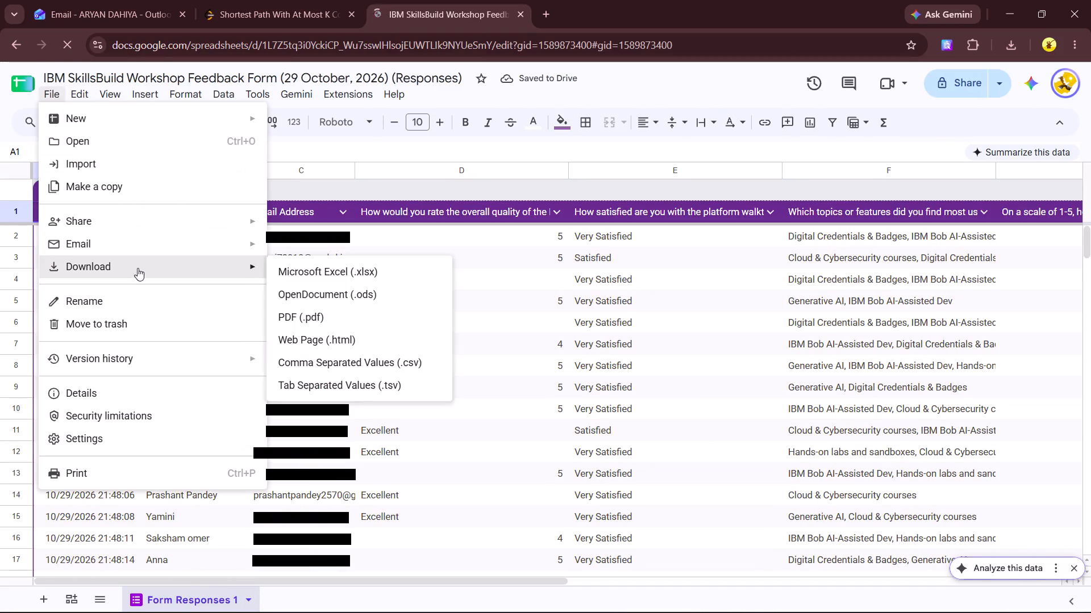
click(324, 269)
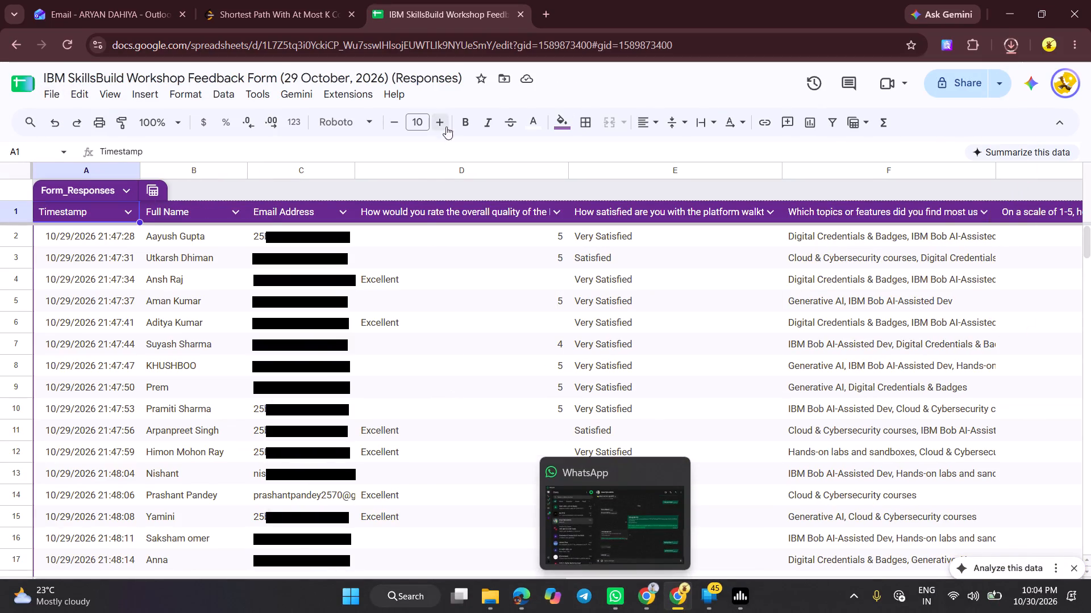
click(651, 601)
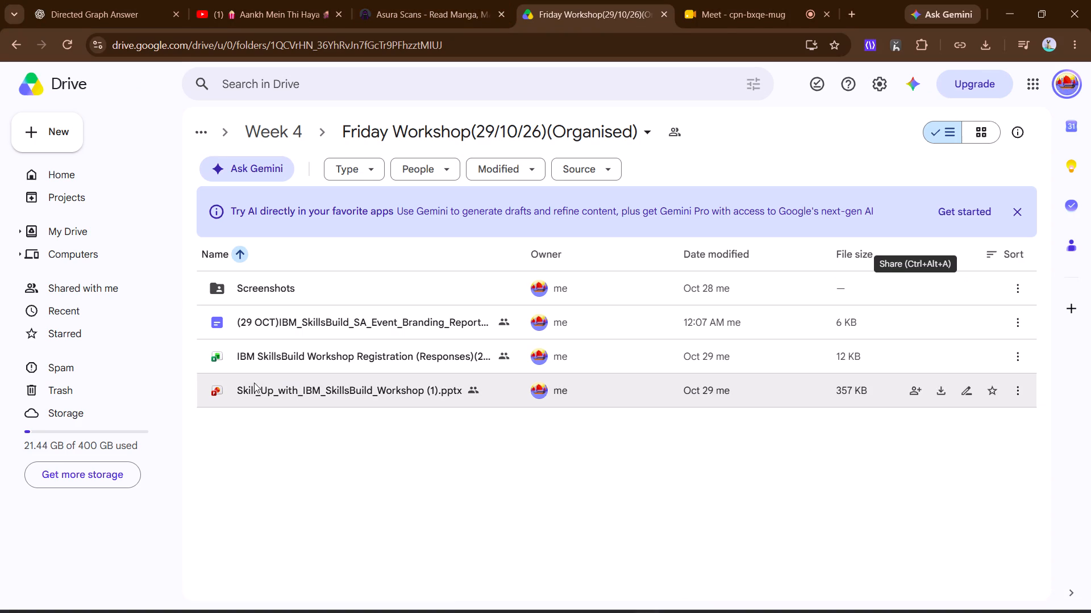
click(53, 137)
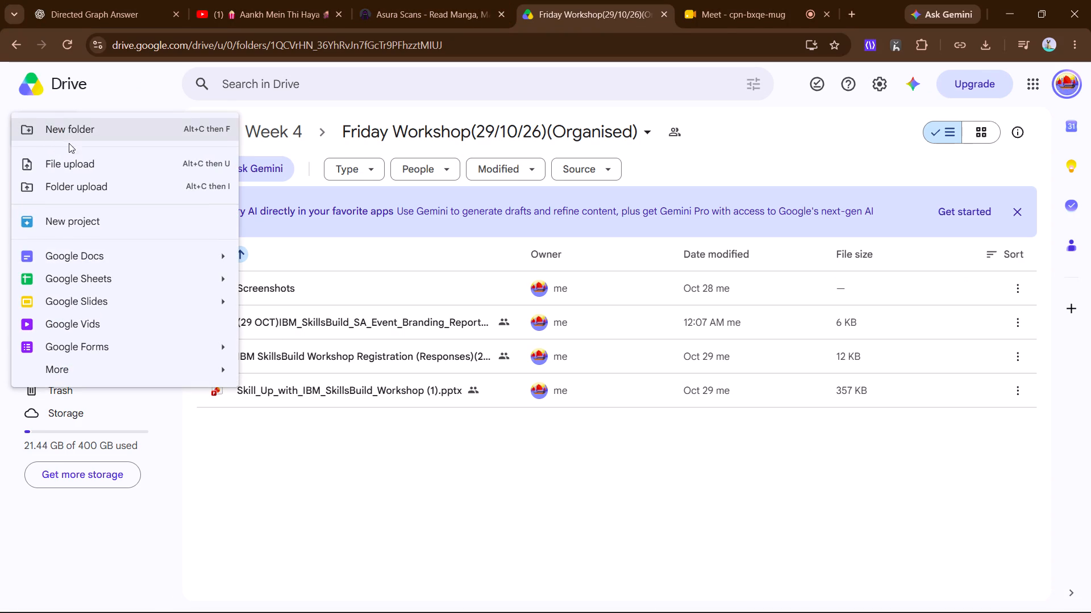
click(77, 166)
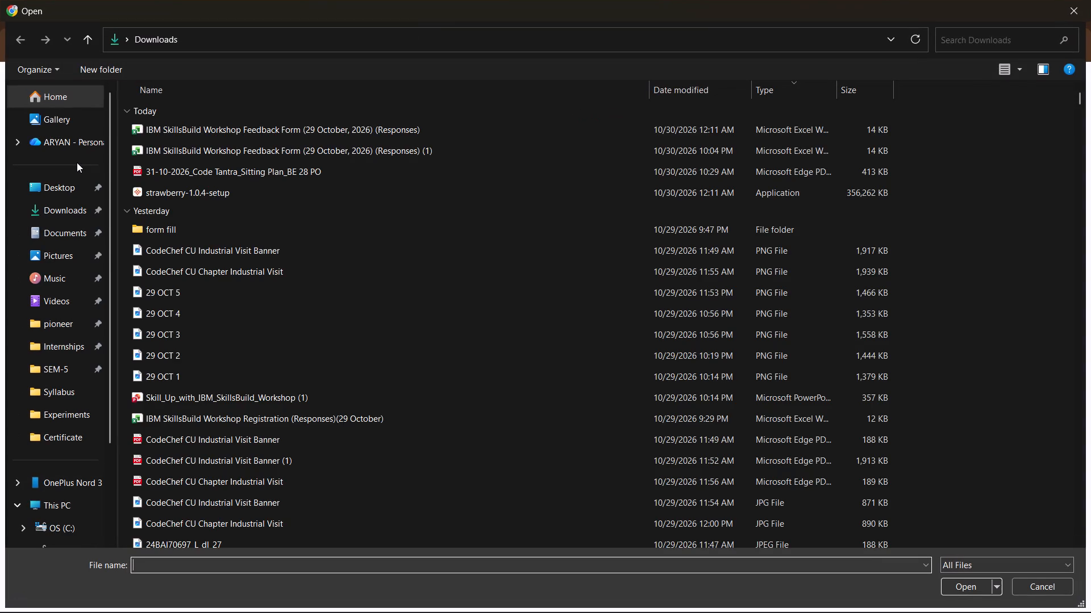
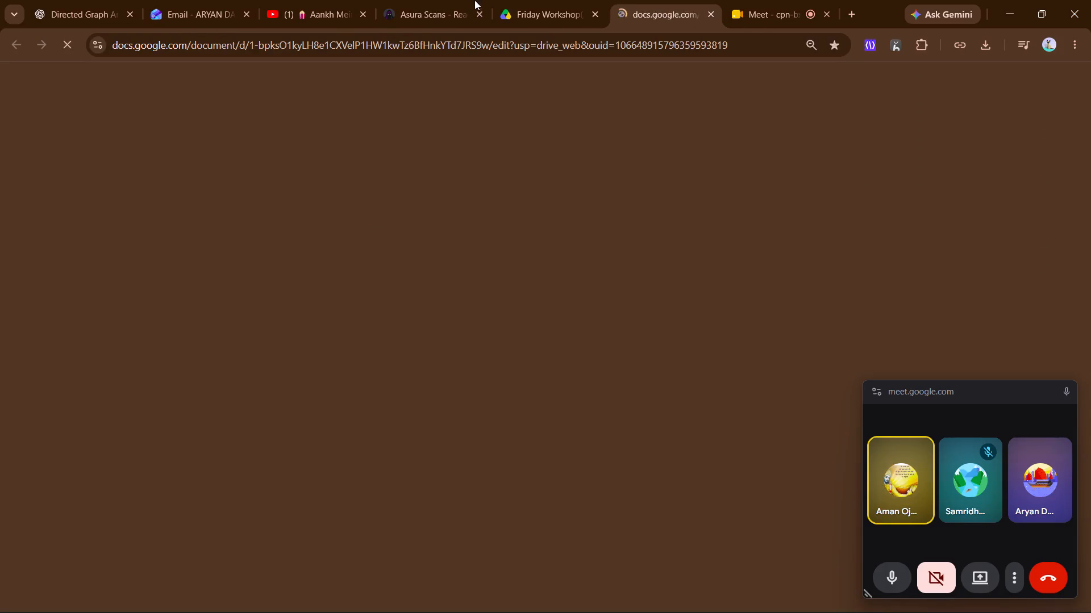
Open LinkedIn in a new browser tab.
click(856, 12)
text(link)
key(Return)
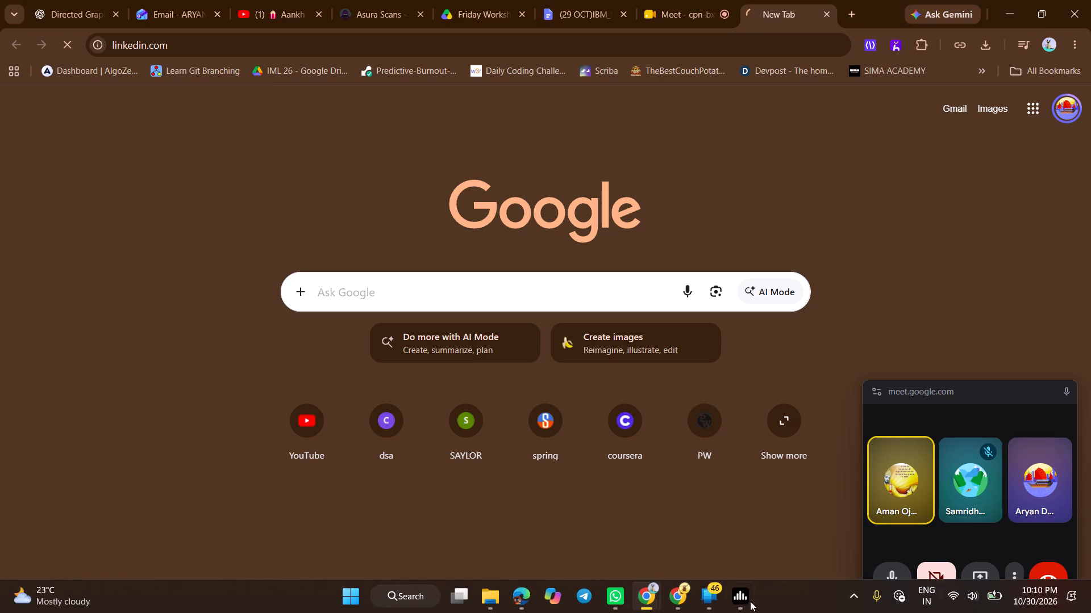
Switch to the other Chrome window containing the IBM SkillsBuild workshop feedback responses spreadsheet.
click(675, 592)
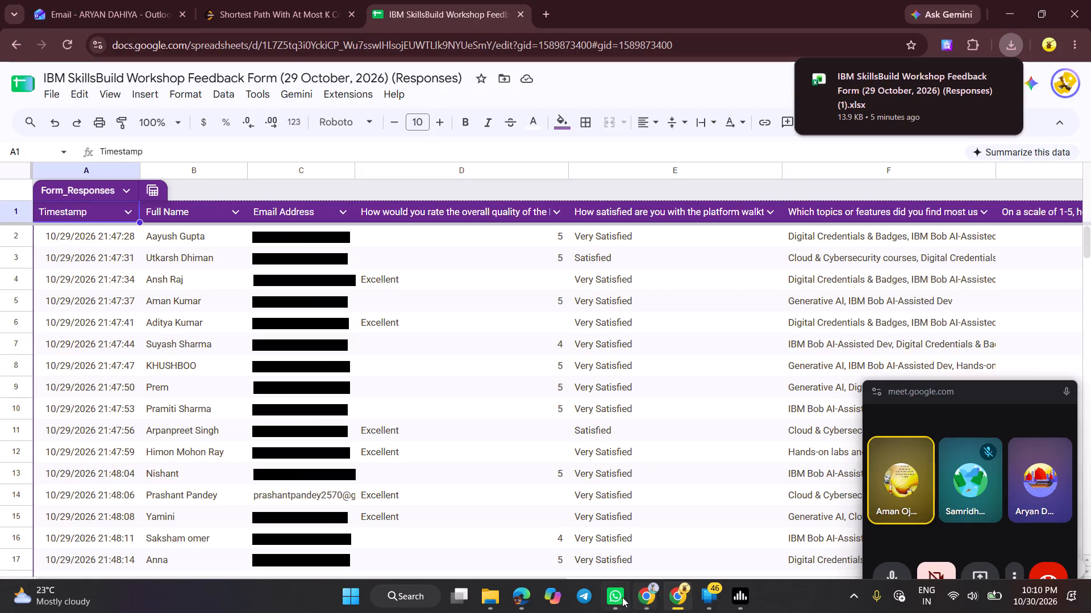
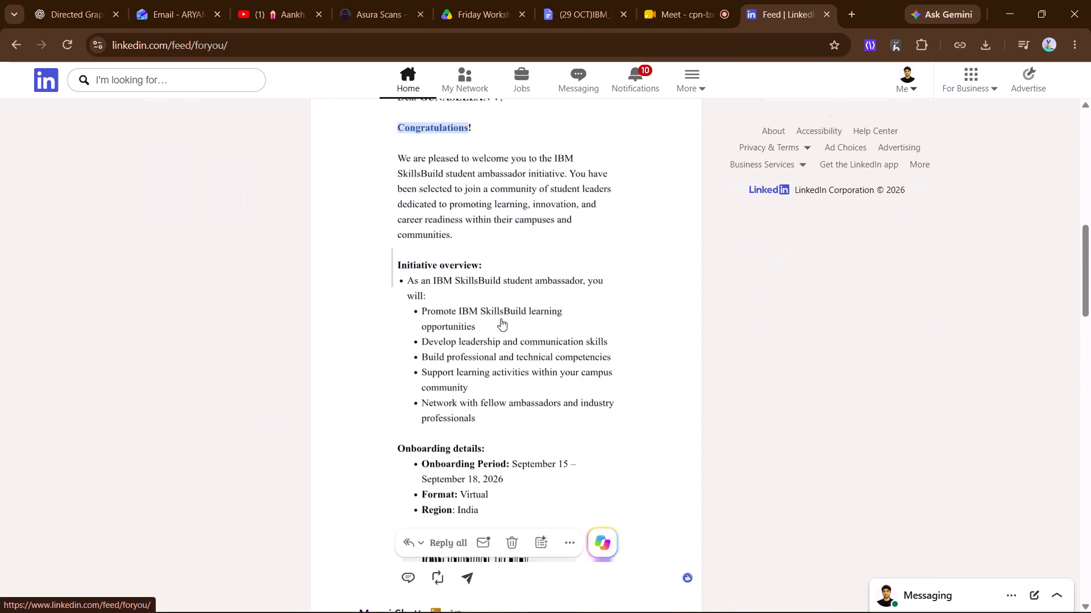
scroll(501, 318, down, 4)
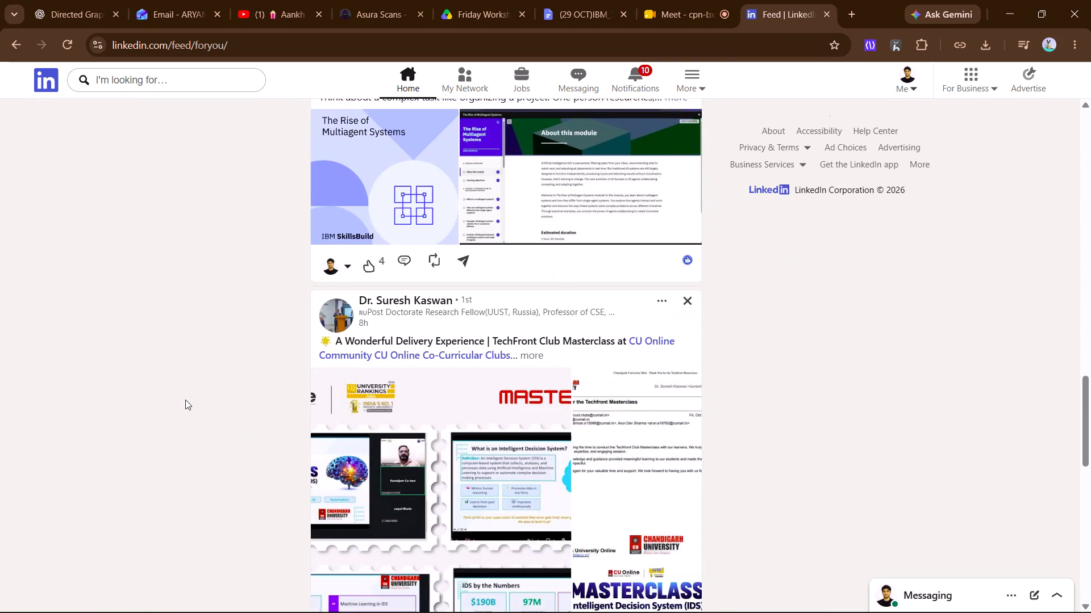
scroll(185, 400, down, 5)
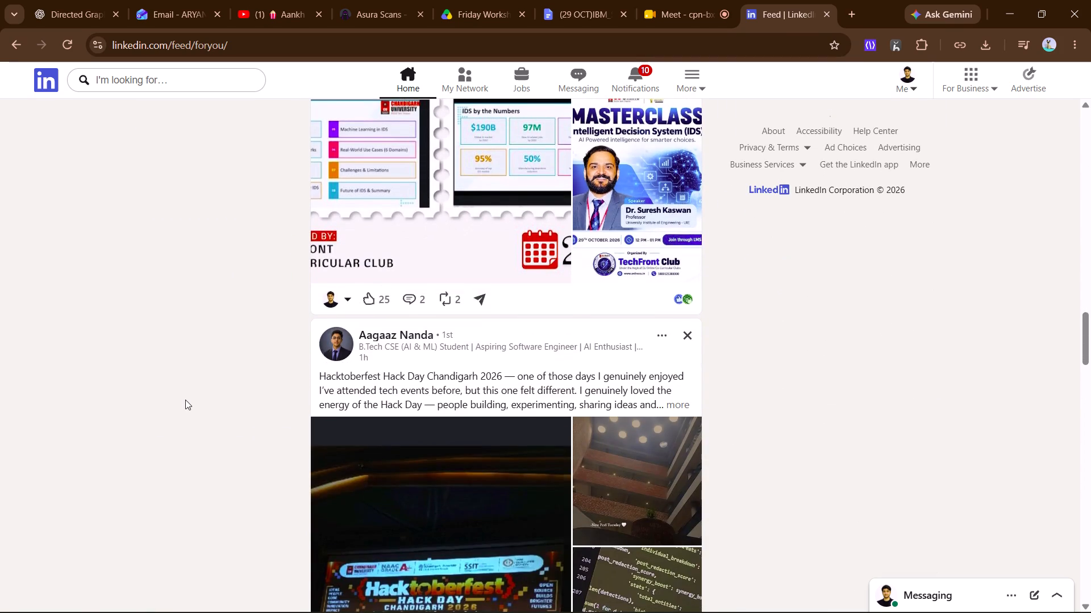
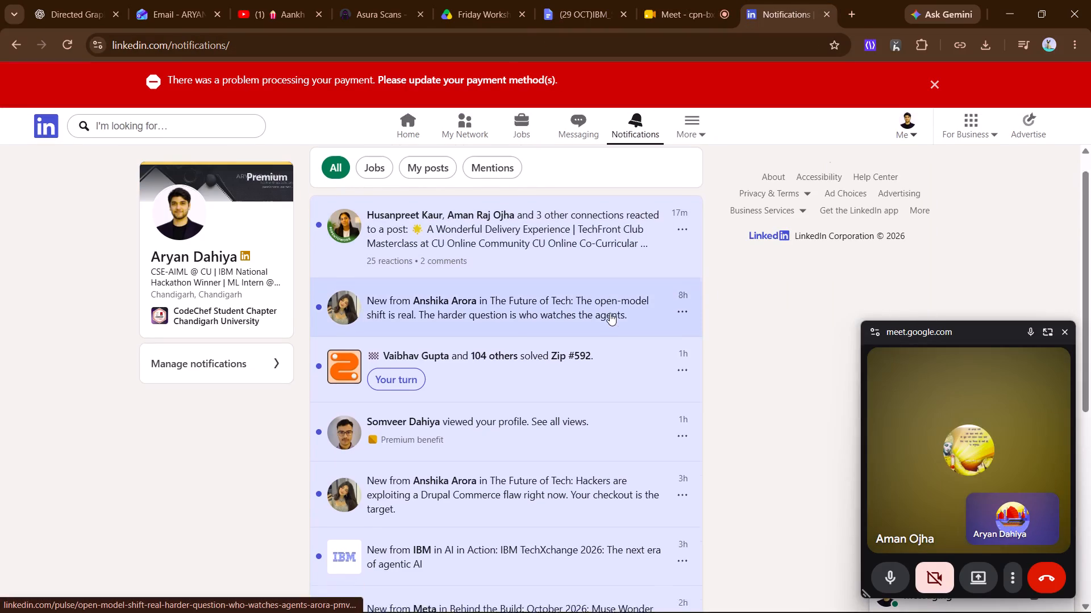
Open the profile viewers list from the LinkedIn notifications and examine who recently viewed the profile.
scroll(610, 313, down, 3)
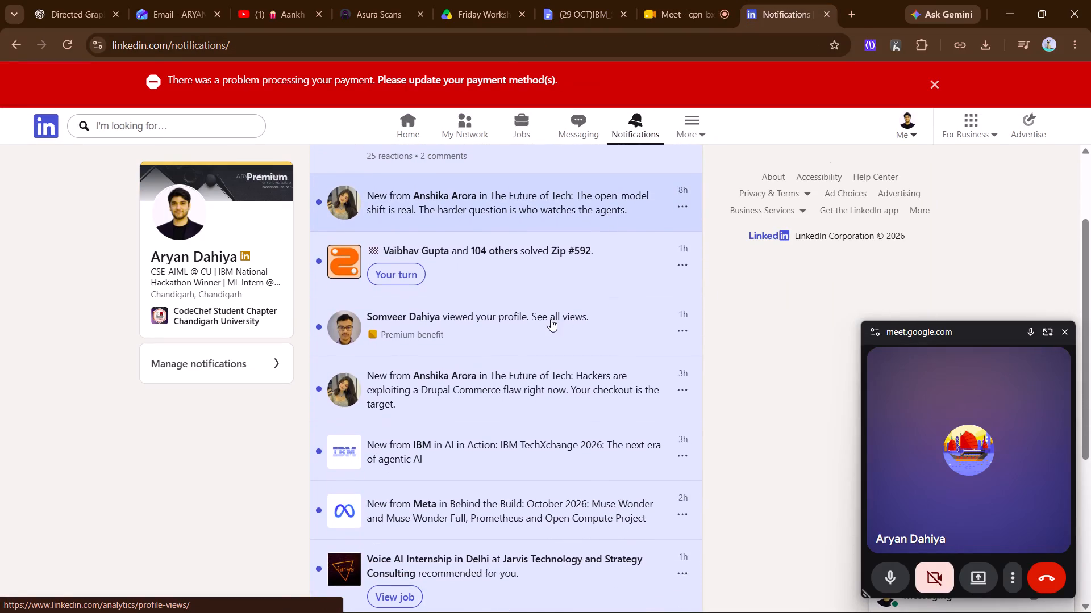
click(403, 314)
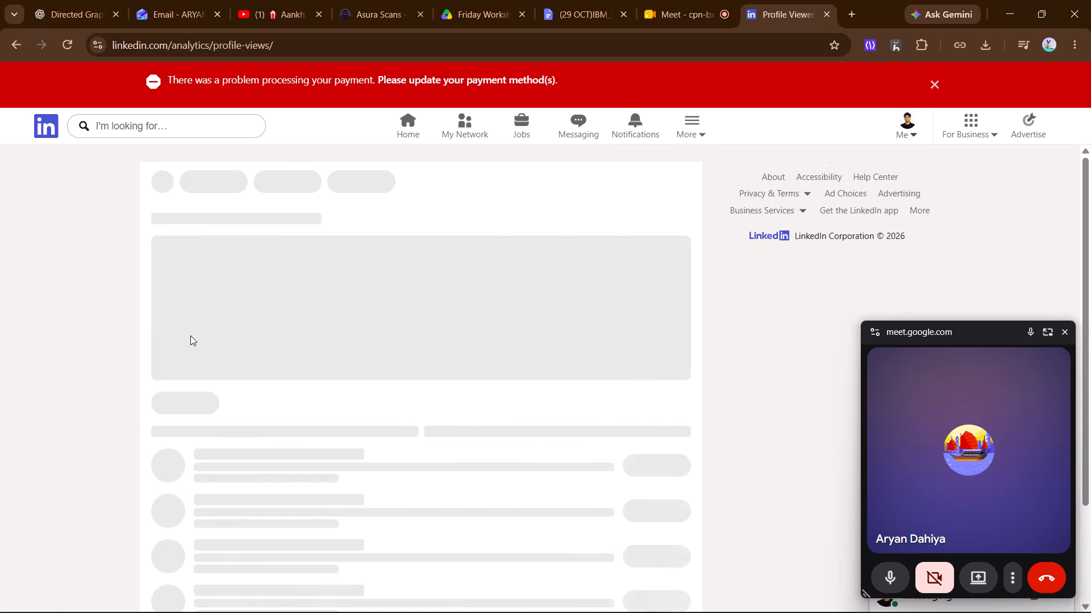
scroll(209, 448, down, 1)
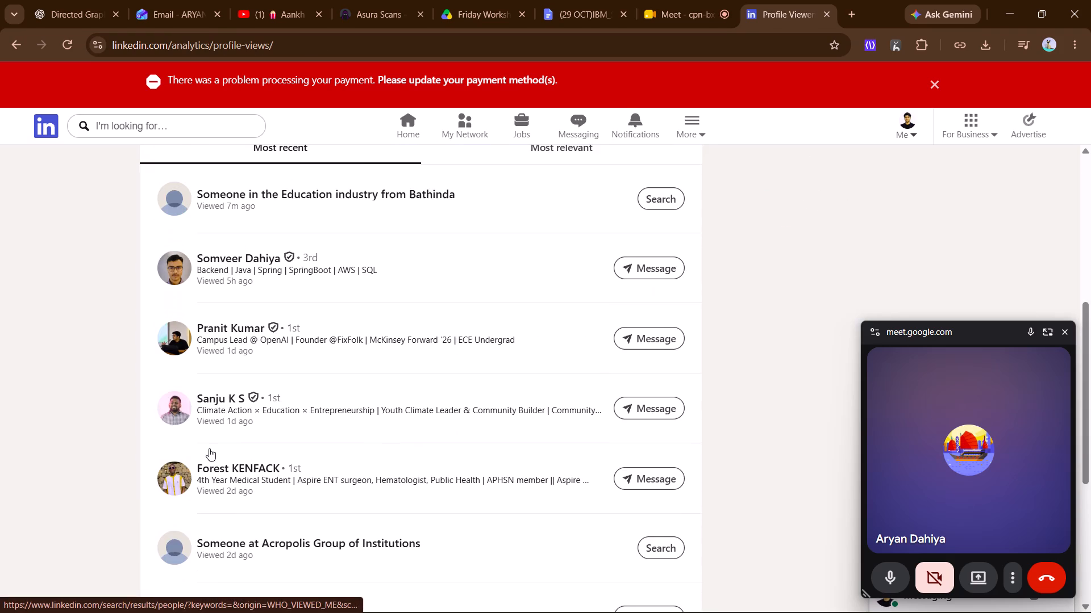
scroll(209, 448, down, 1)
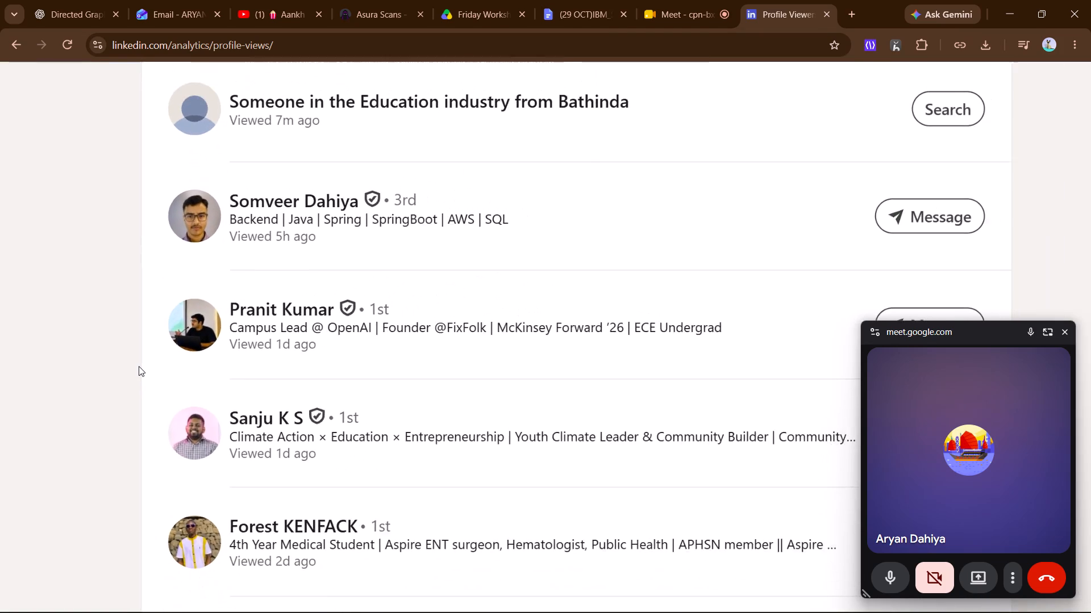
scroll(139, 366, down, 3)
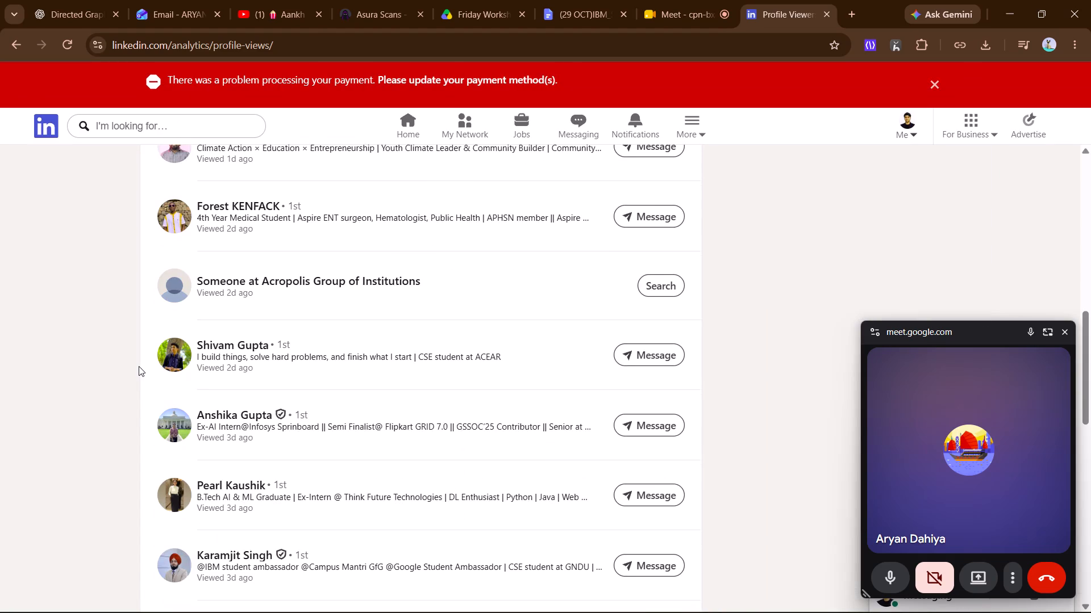
scroll(139, 366, down, 1)
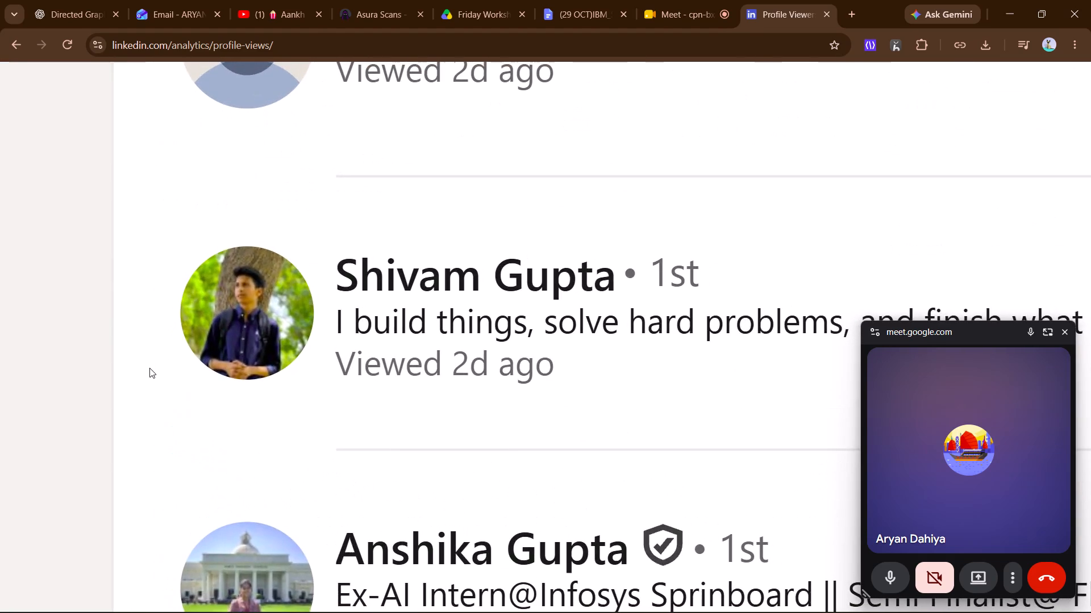
scroll(149, 368, down, 2)
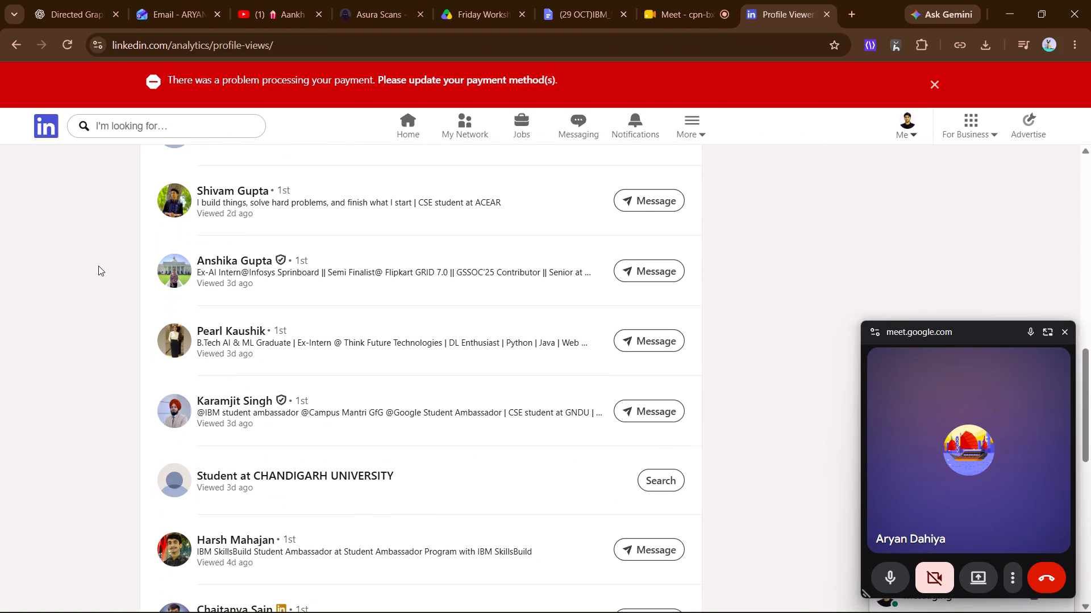
scroll(98, 266, down, 2)
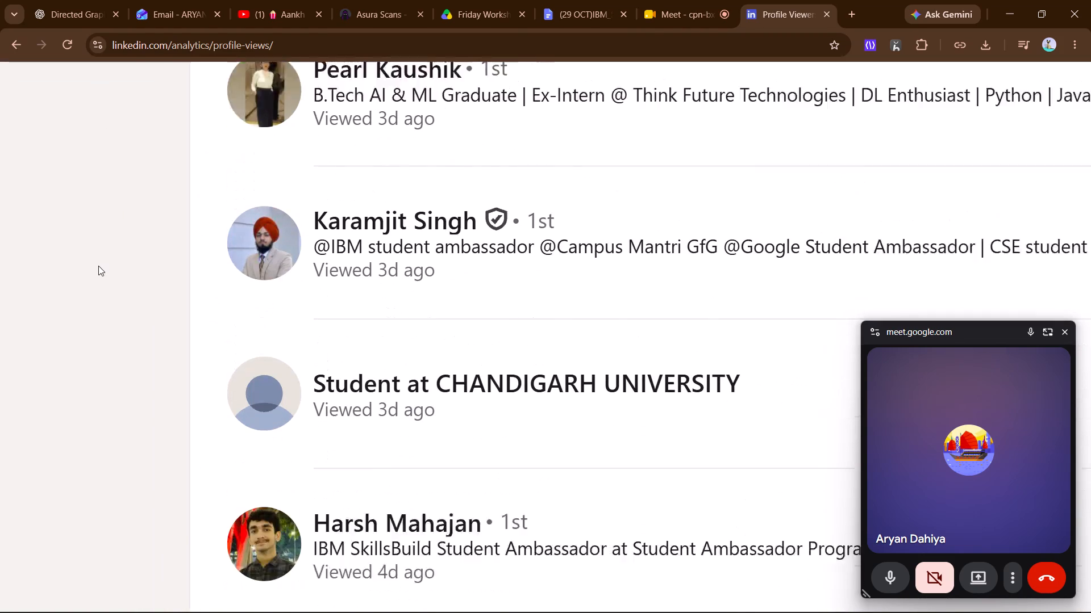
scroll(98, 266, down, 2)
scroll(98, 266, up, 13)
Return to the LinkedIn home feed and dismiss the payment problem banner.
click(402, 132)
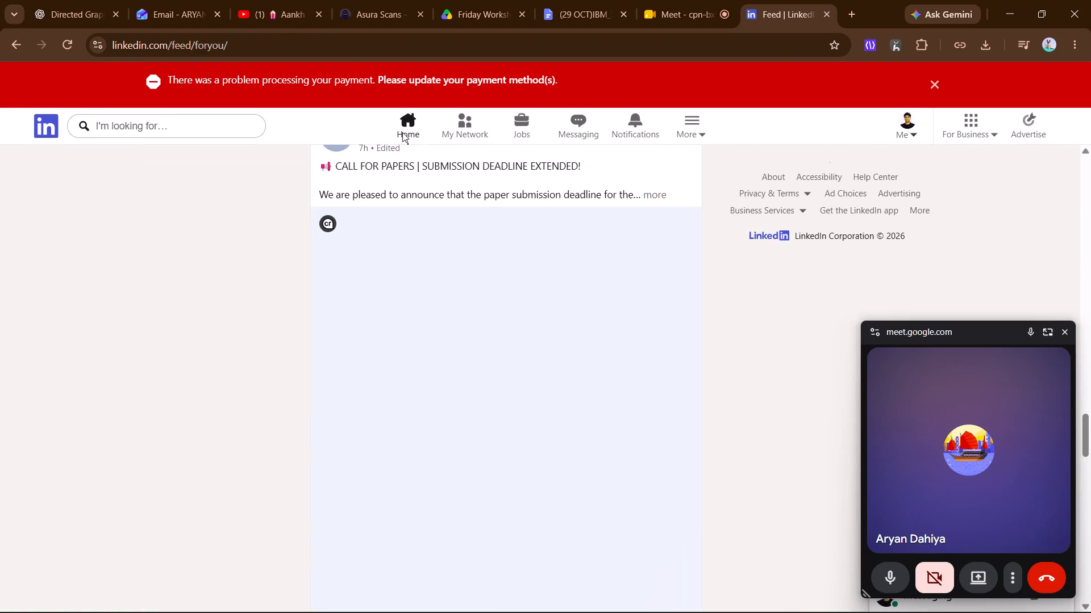
click(935, 84)
Open your own LinkedIn profile and like the 28 October activity post beginning "The future of technology belongs".
scroll(177, 121, up, 4)
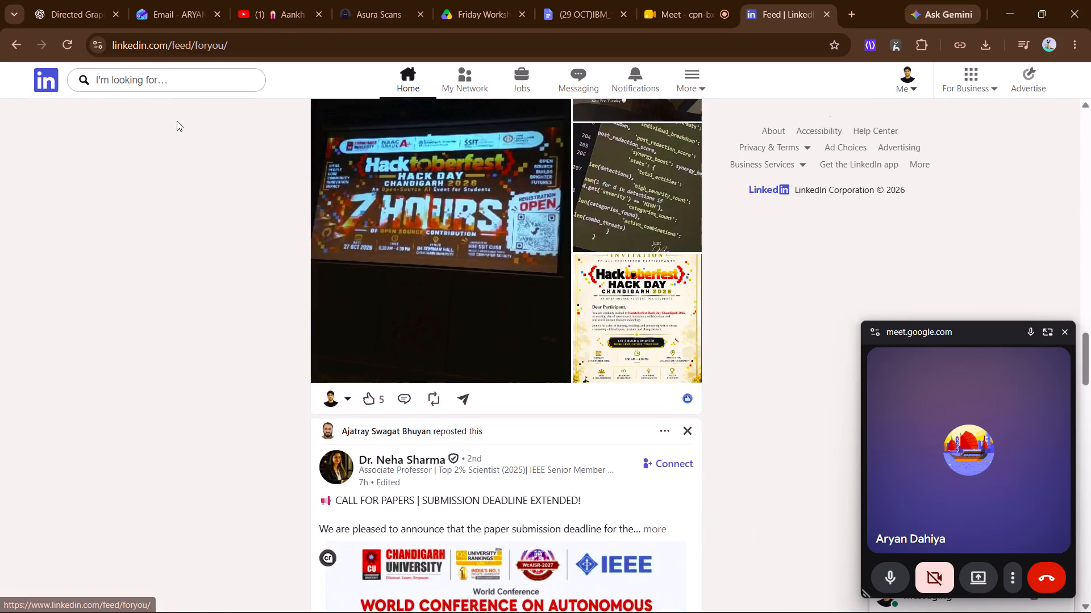
scroll(177, 121, up, 20)
click(179, 207)
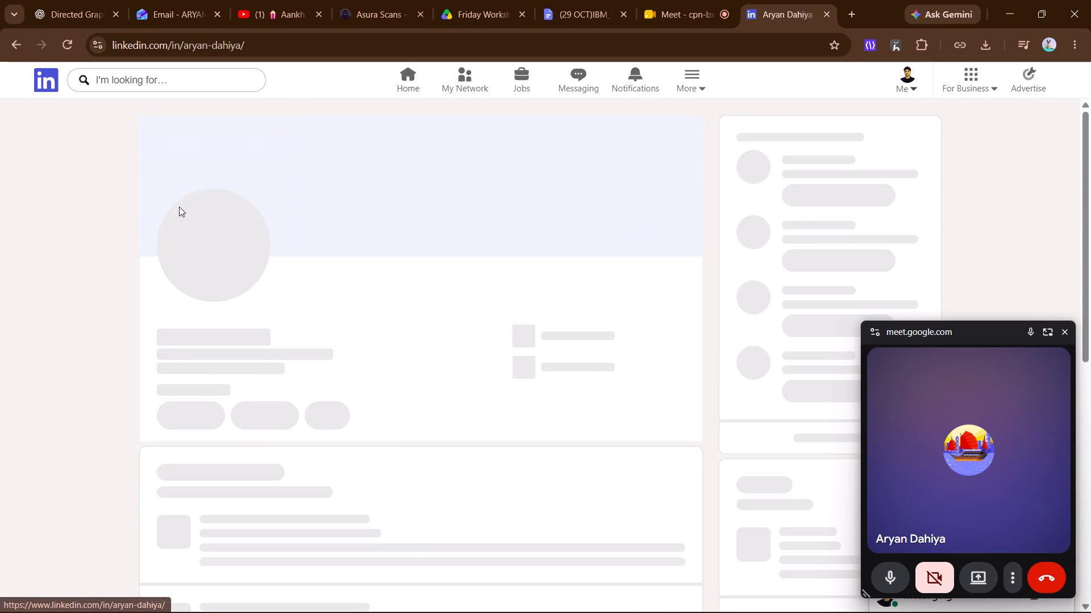
scroll(345, 337, down, 3)
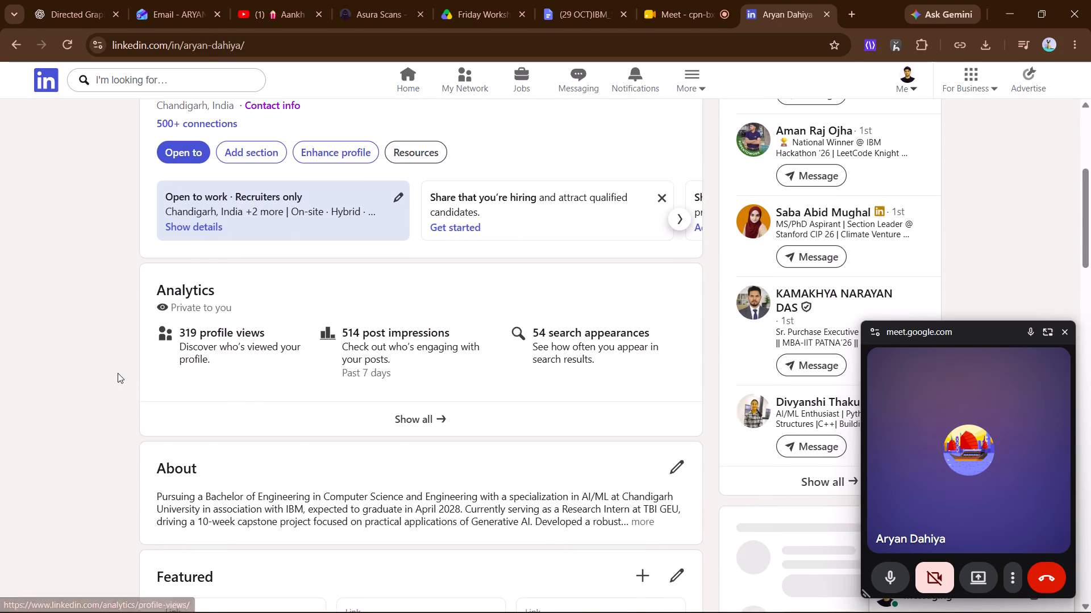
scroll(118, 373, down, 4)
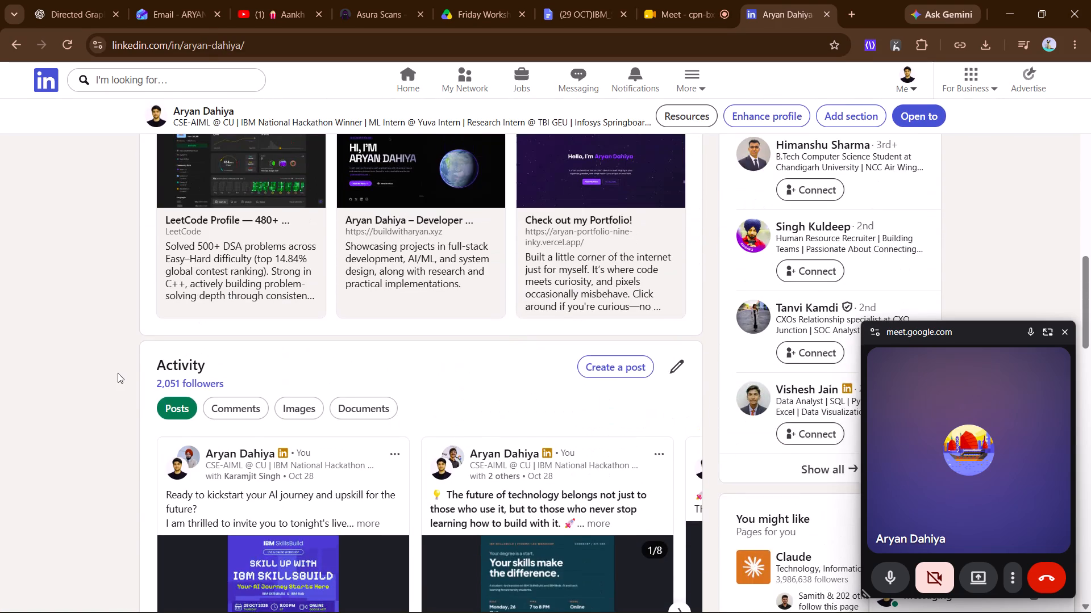
scroll(118, 373, down, 4)
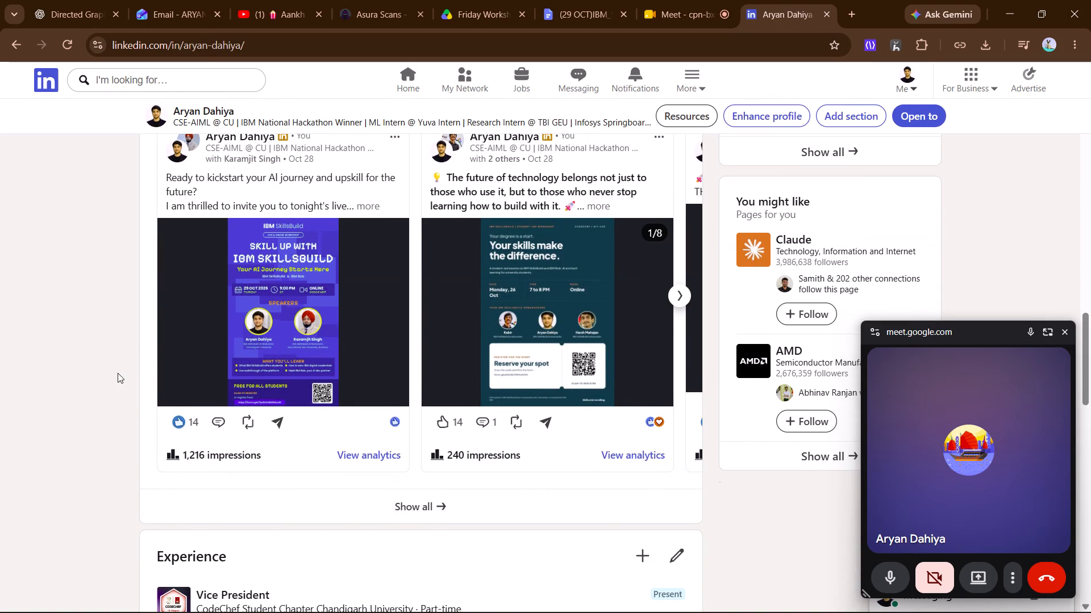
scroll(118, 373, down, 1)
scroll(118, 373, up, 1)
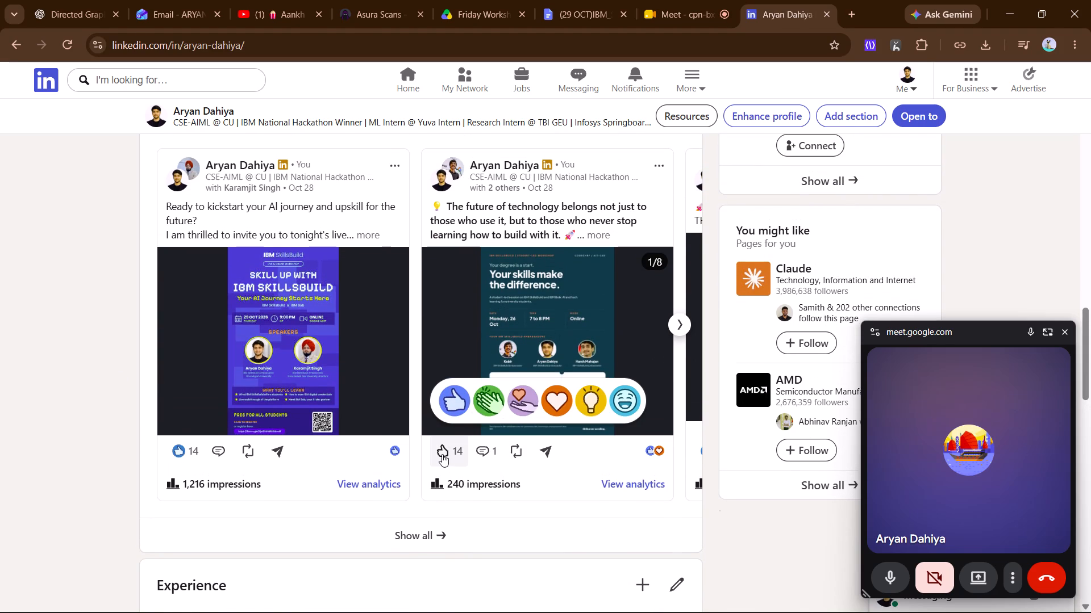
click(442, 454)
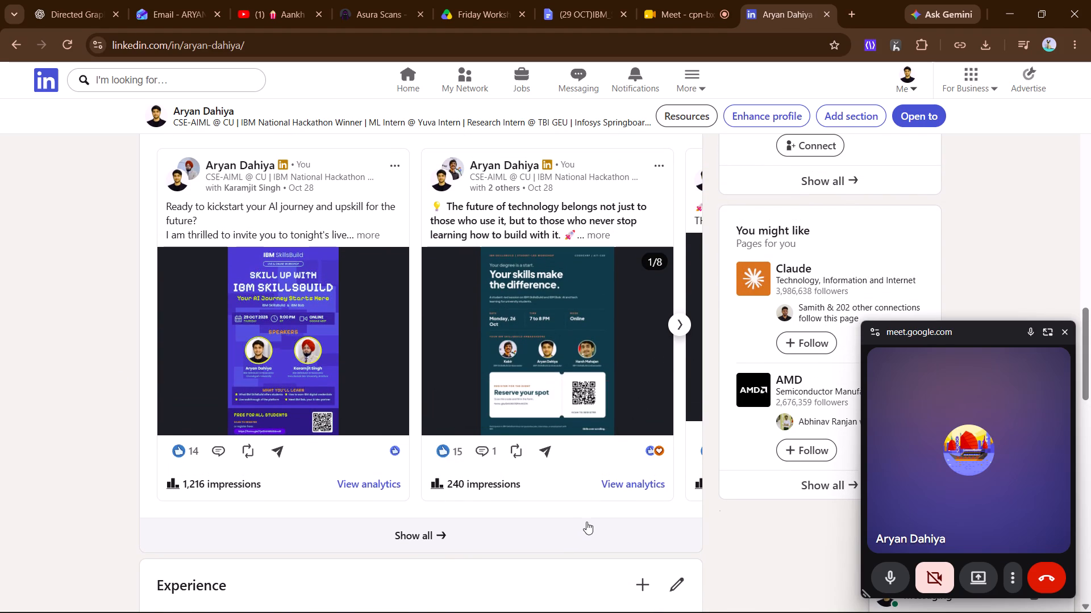
Browse the profile's activity posts, view the full "Skill Up with IBM SkillsBuild" invitation post, and return to the profile.
click(680, 320)
click(679, 321)
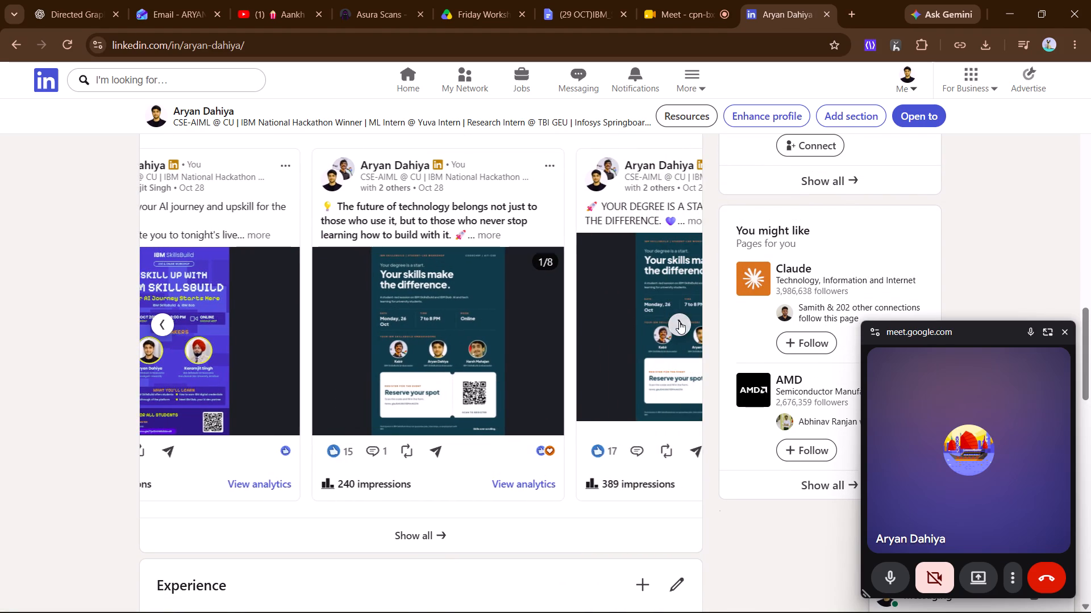
click(679, 321)
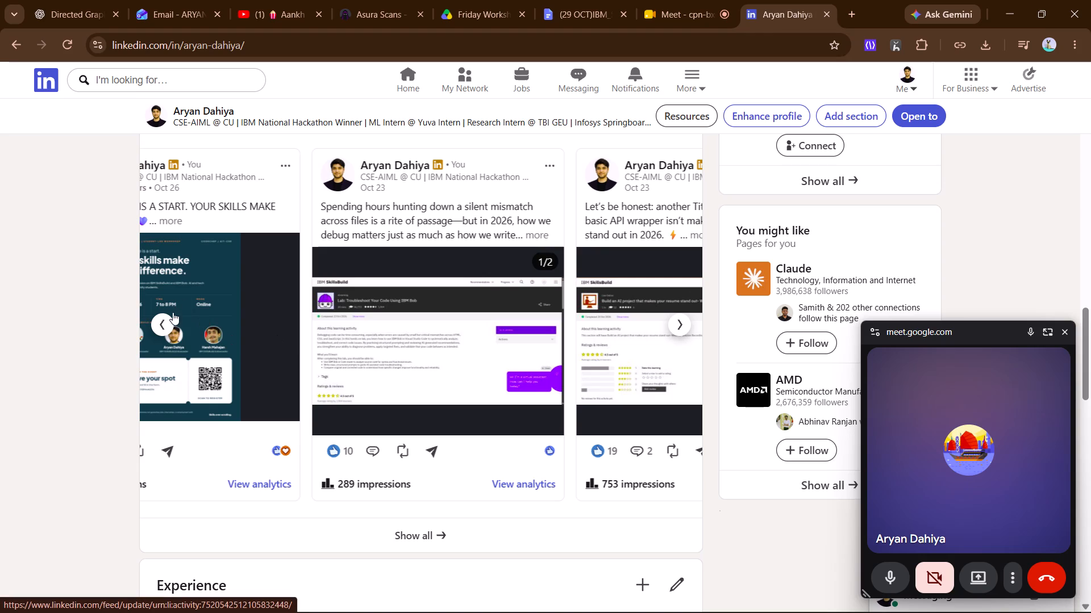
triple_click(168, 317)
click(168, 317)
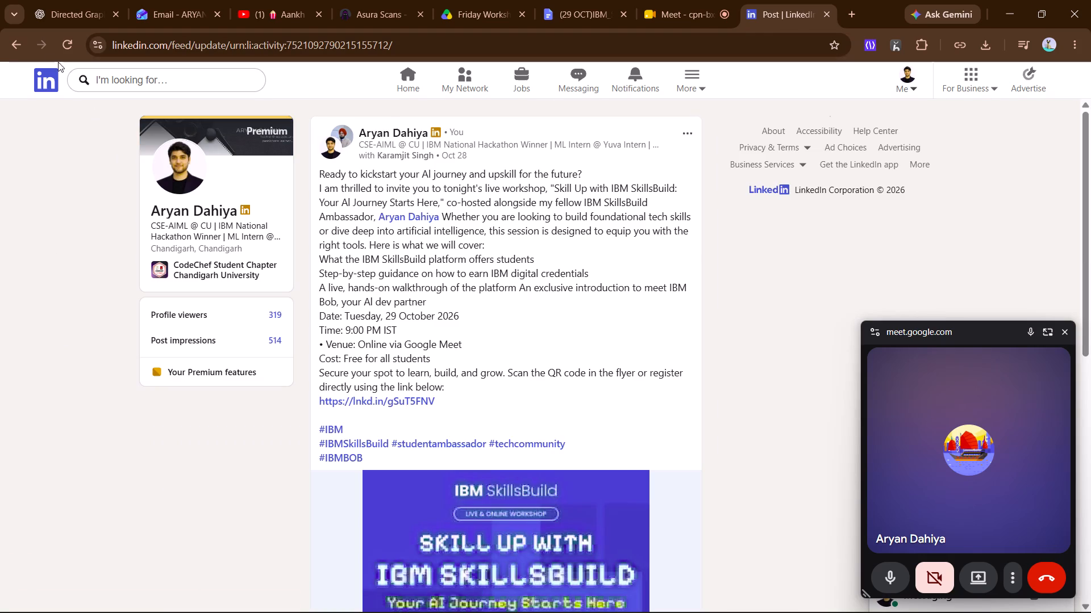
click(14, 47)
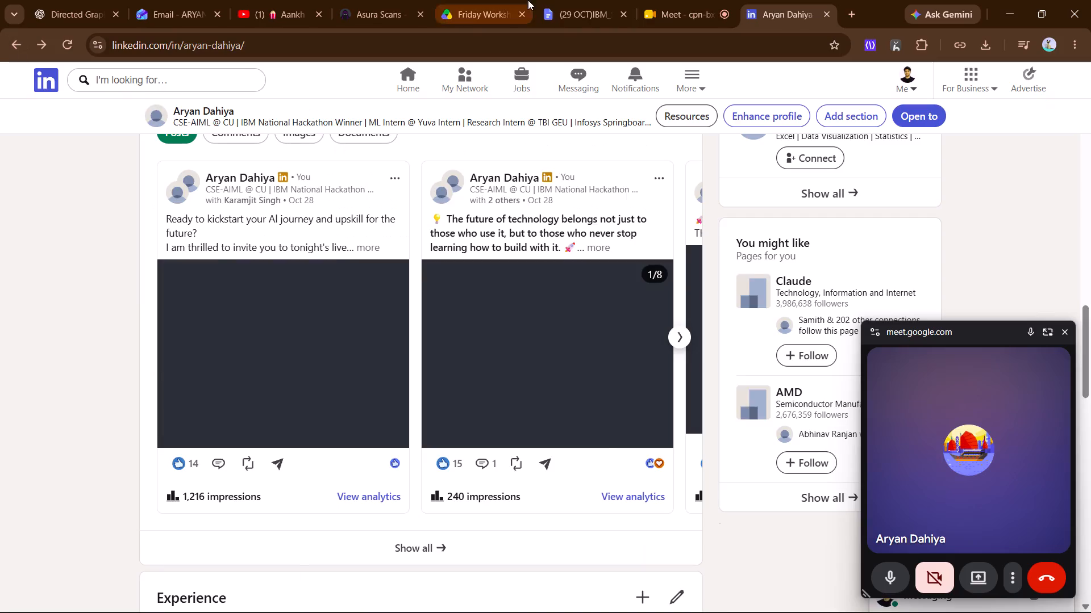
Switch to the 29 October event branding report and add a comma and a space after the Email ID entry.
click(597, 0)
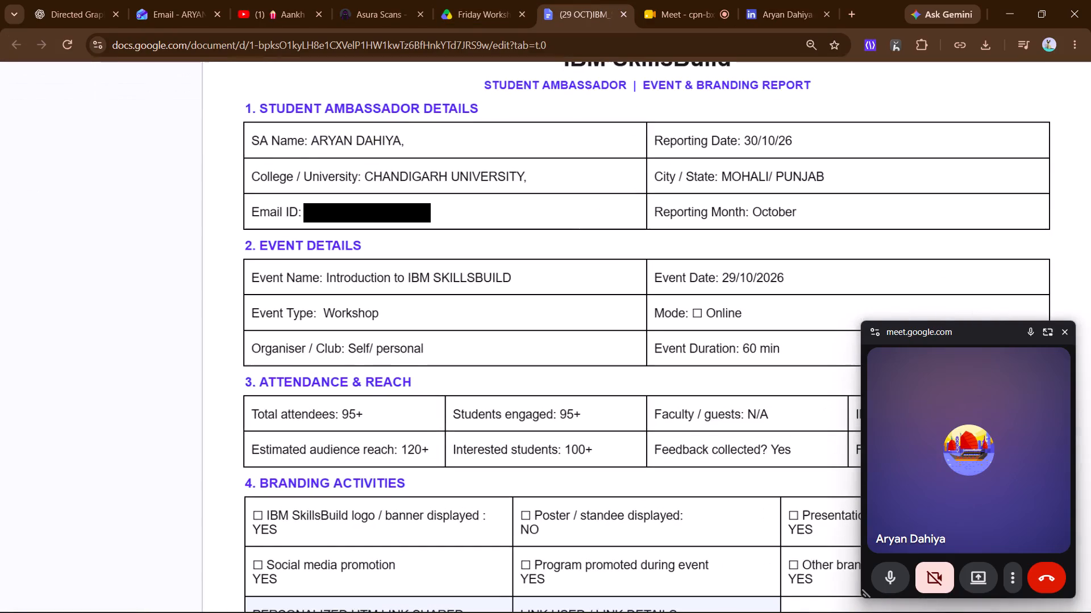
click(438, 222)
text(,)
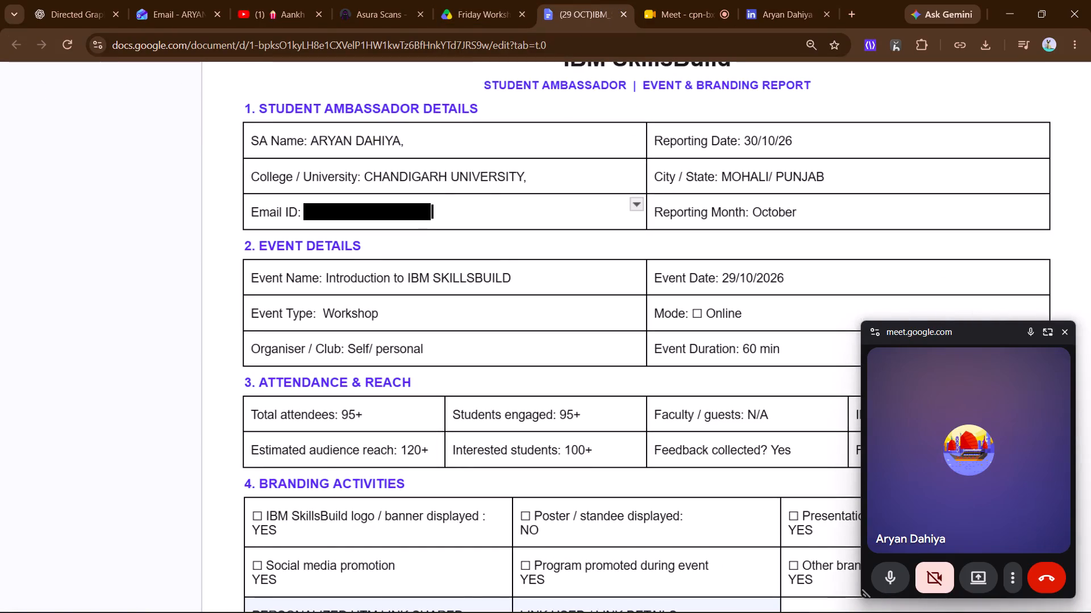
key(space)
Review the report's event details, attendance, branding activities, event outcomes, and evidence and supporting links sections.
scroll(438, 222, down, 1)
scroll(438, 222, left, 1)
scroll(574, 272, down, 1)
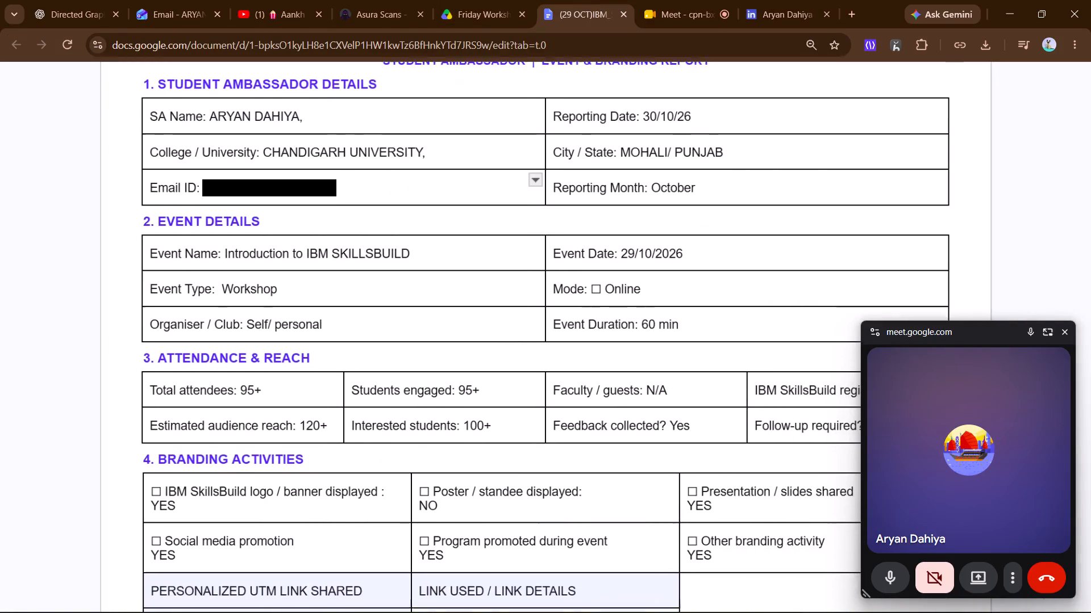
scroll(574, 272, down, 2)
scroll(447, 247, down, 1)
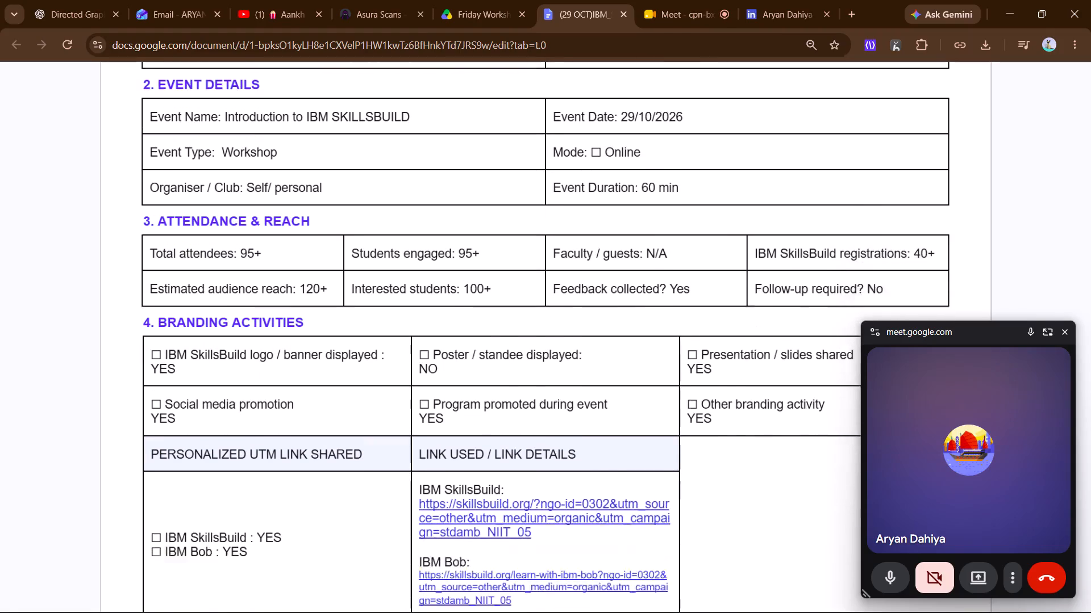
scroll(447, 247, down, 1)
scroll(320, 355, down, 2)
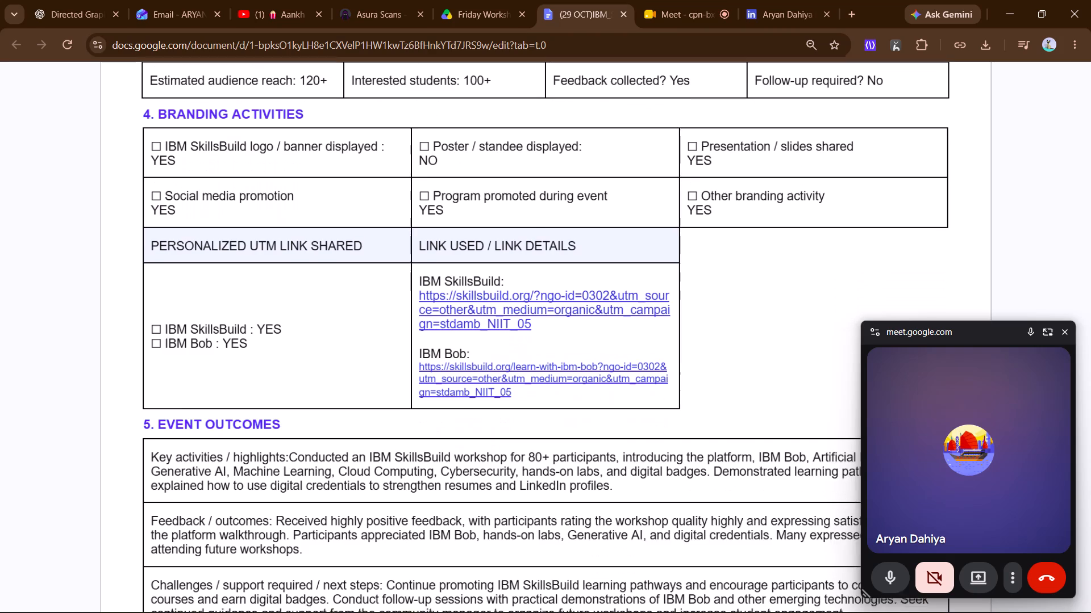
scroll(320, 355, down, 1)
scroll(441, 345, down, 3)
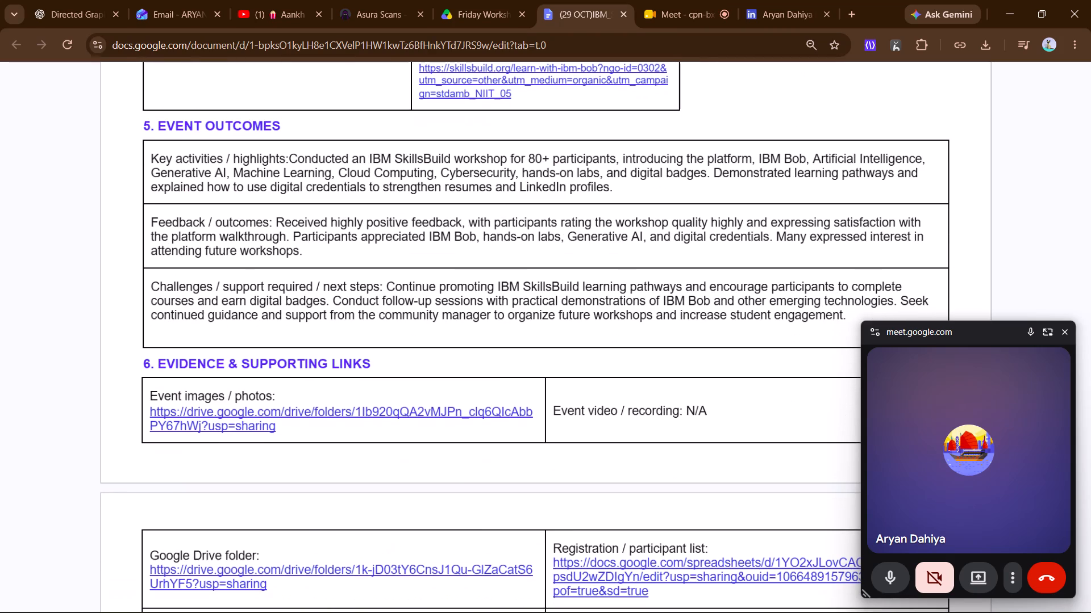
scroll(441, 345, down, 2)
scroll(441, 345, up, 1)
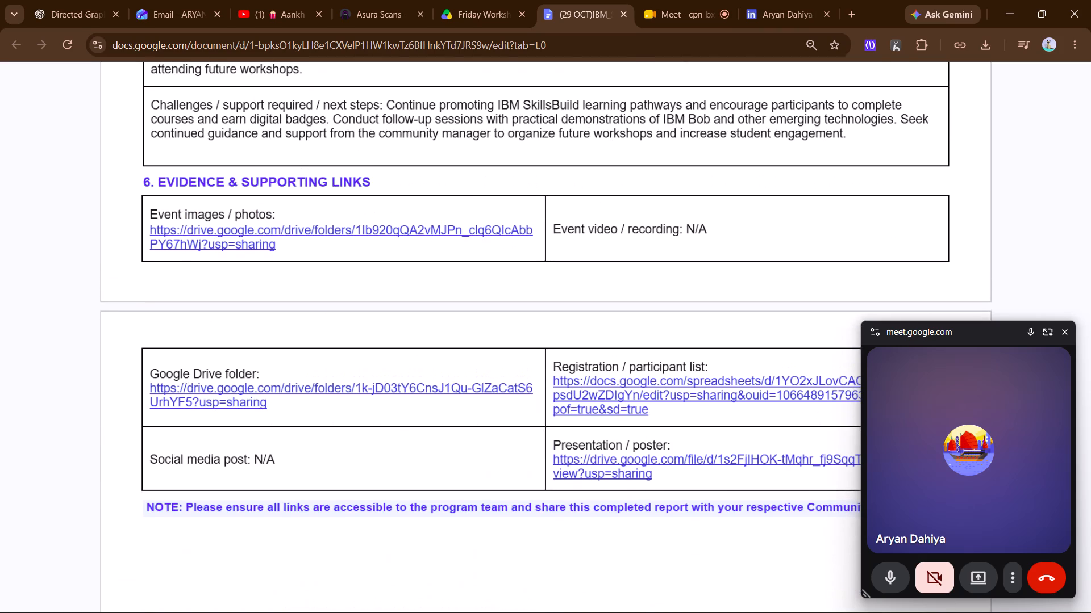
scroll(441, 345, up, 1)
In Google Drive, copy the sharing link of the Screenshots folder inside the Friday Workshop folder.
click(457, 0)
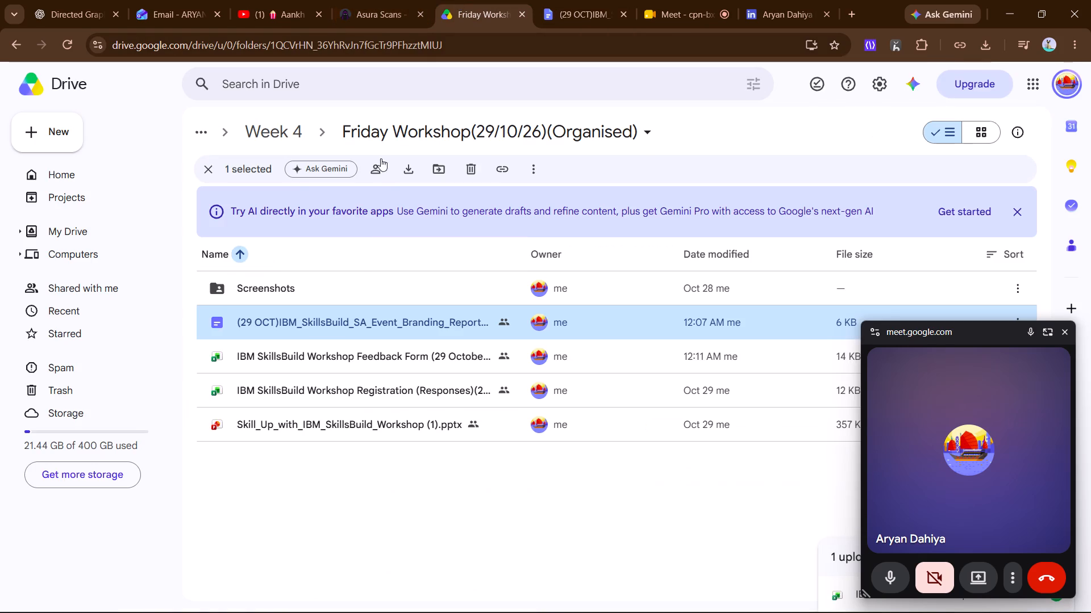
double_click(322, 279)
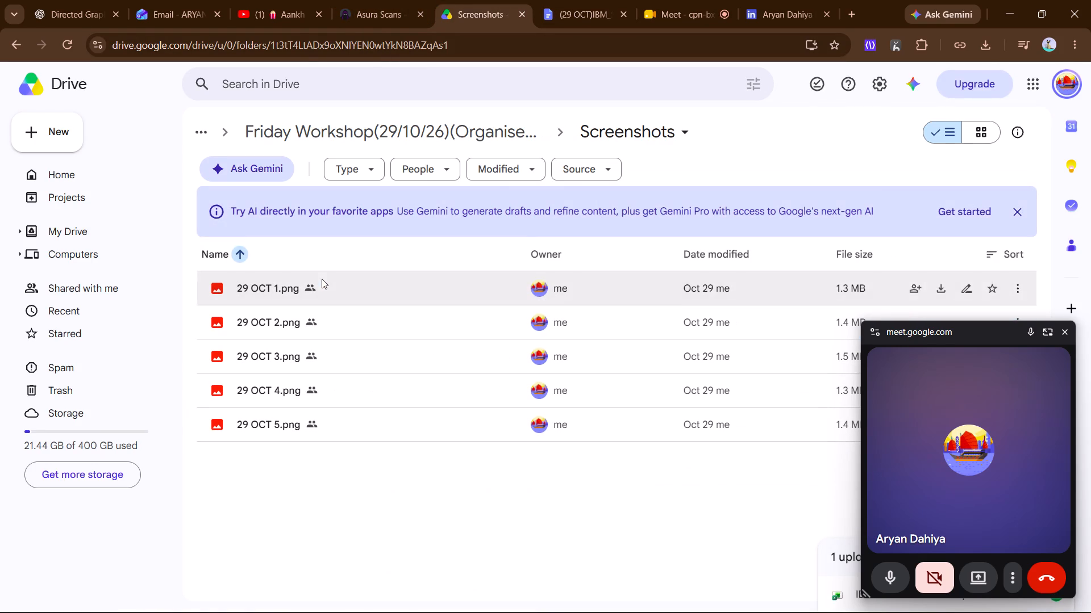
click(707, 133)
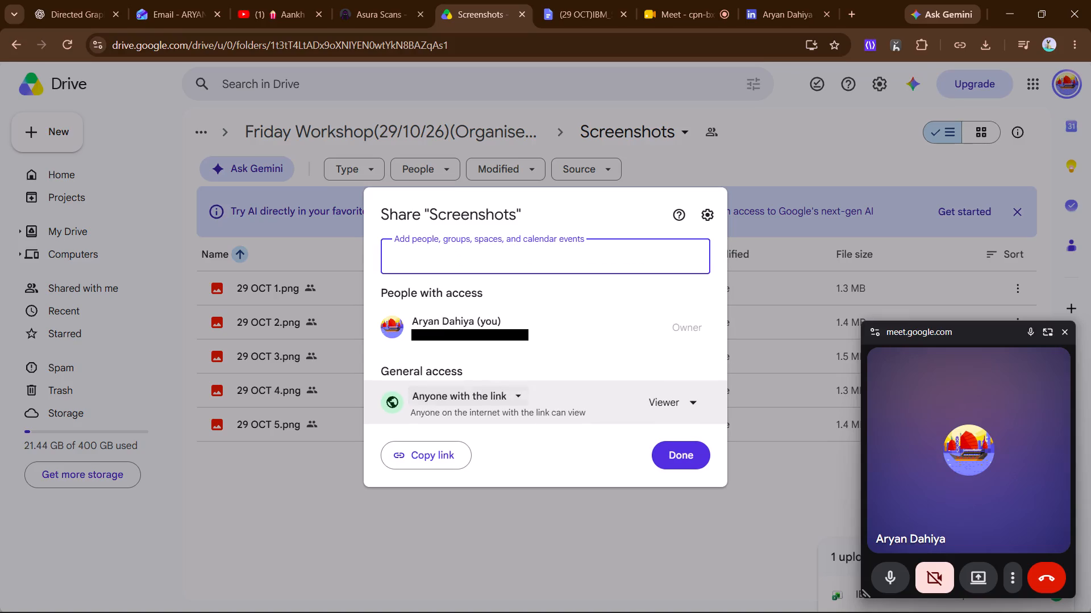
click(445, 446)
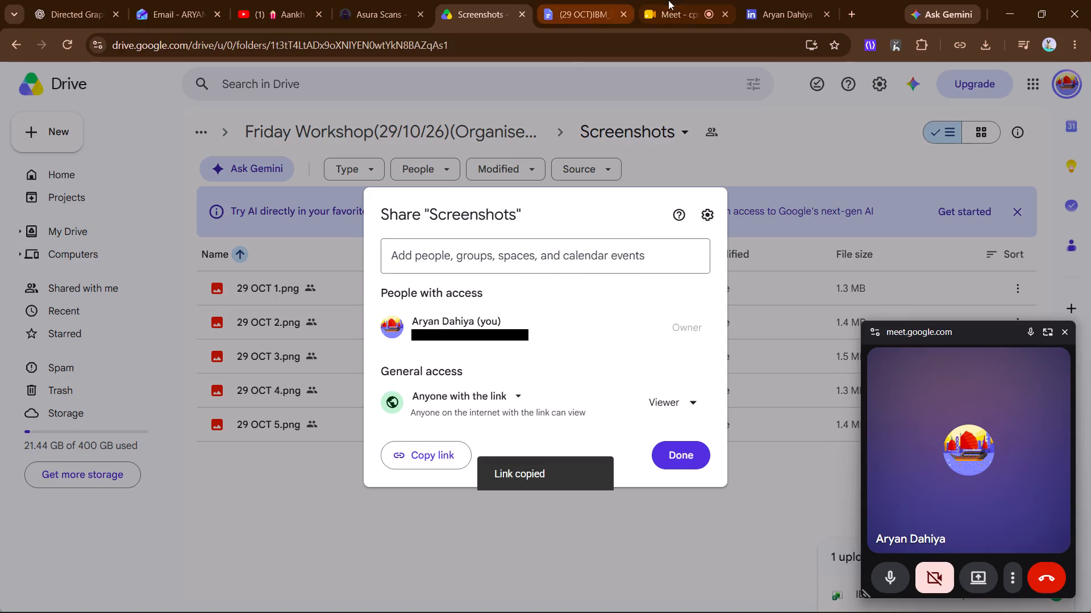
Replace the Event images / photos link in the report's evidence section with the copied Screenshots folder link.
click(583, 0)
click(359, 380)
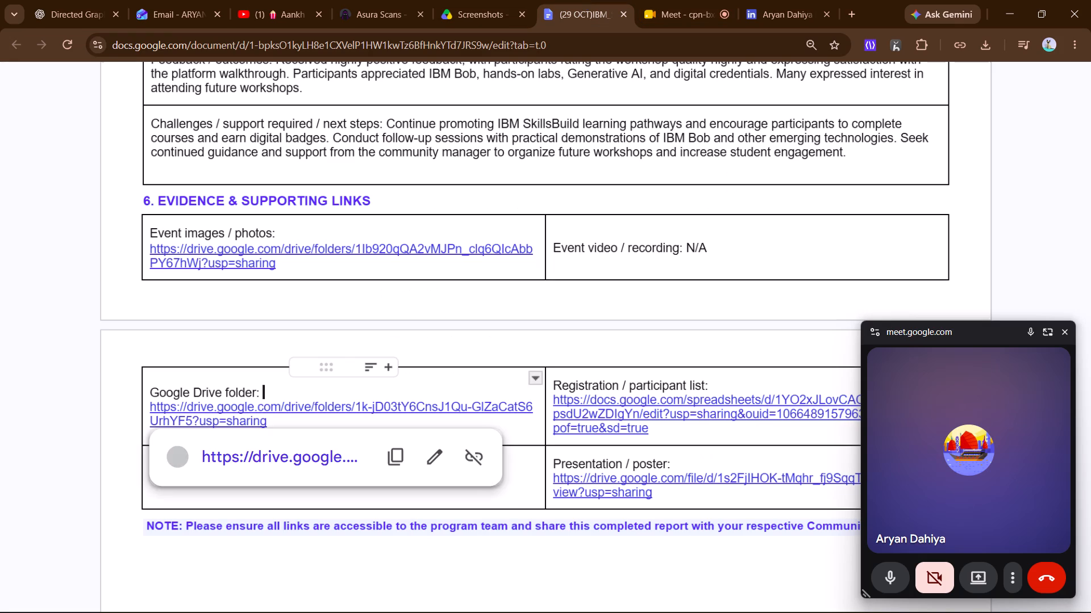
click(324, 276)
drag(324, 276, 197, 258)
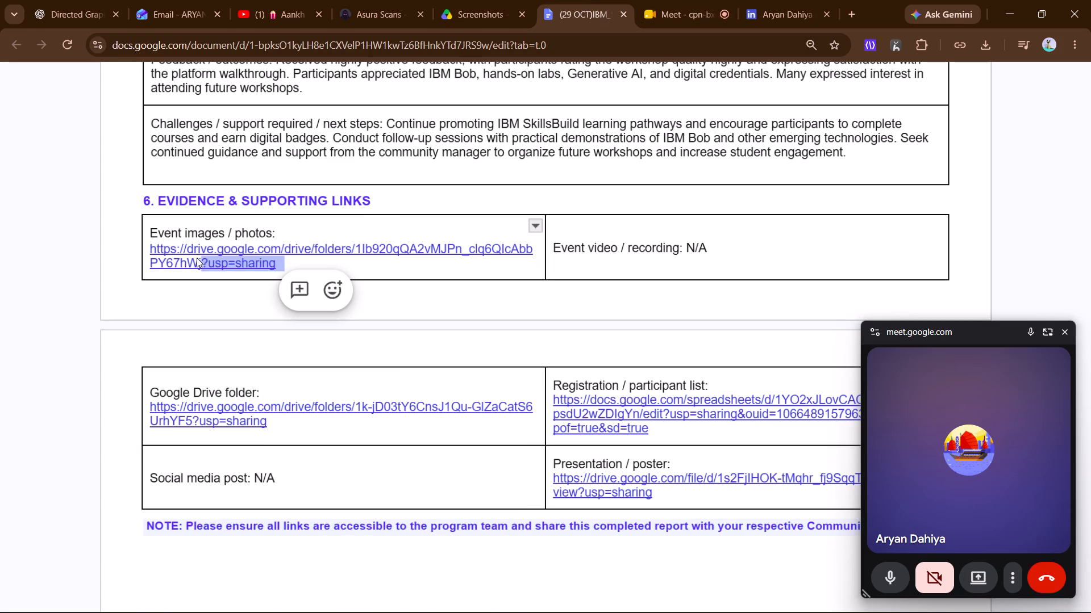
drag(197, 258, 152, 246)
key(ctrl+v)
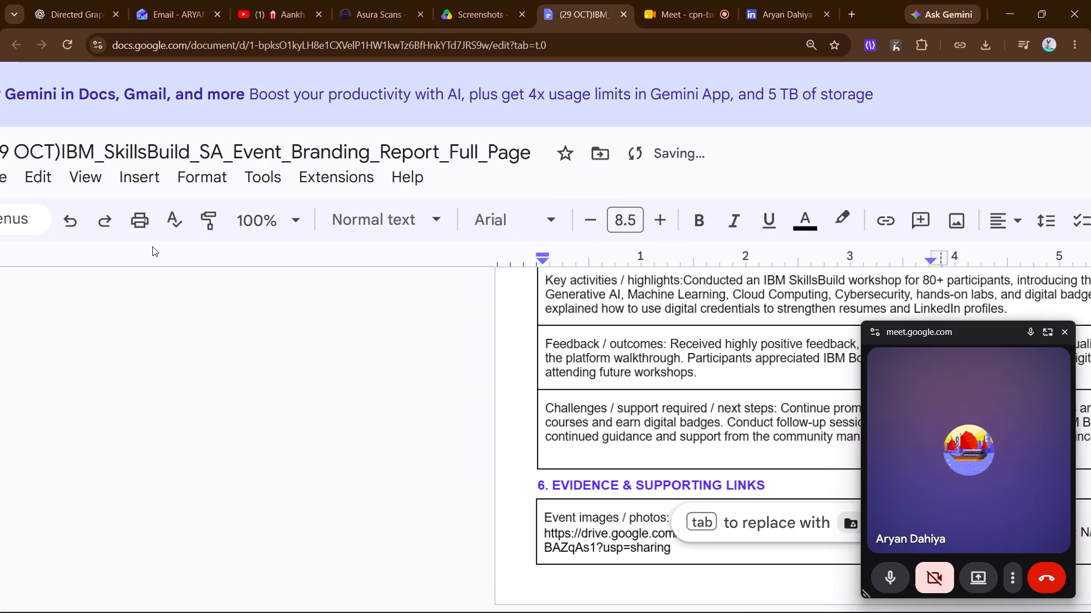
scroll(259, 360, left, 3)
key(space)
scroll(259, 360, left, 5)
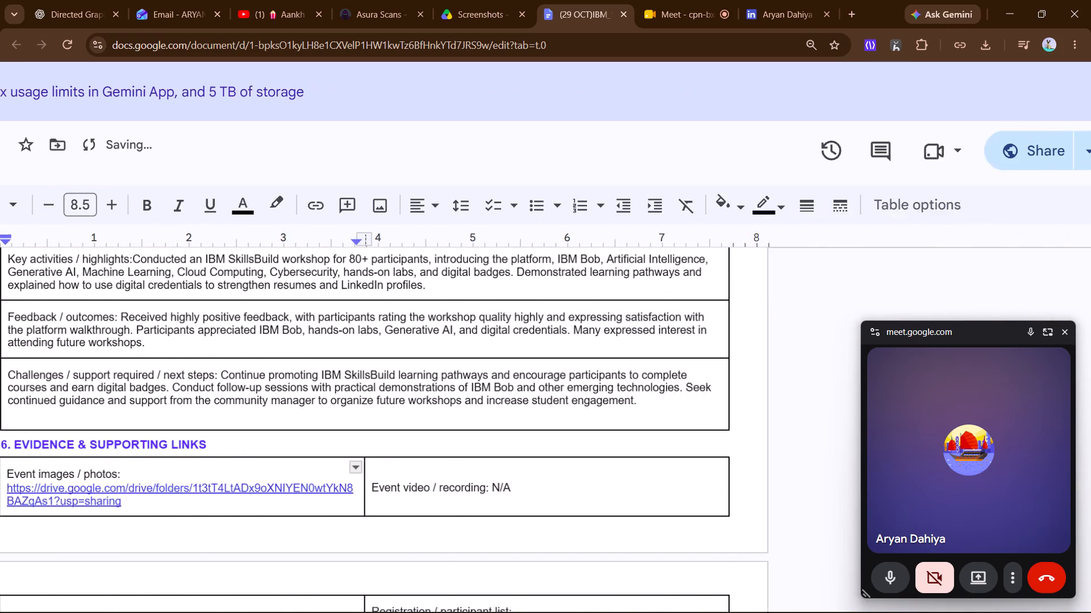
Delete the N/A entry after Social media post in the report's evidence and supporting links section.
scroll(259, 360, down, 2)
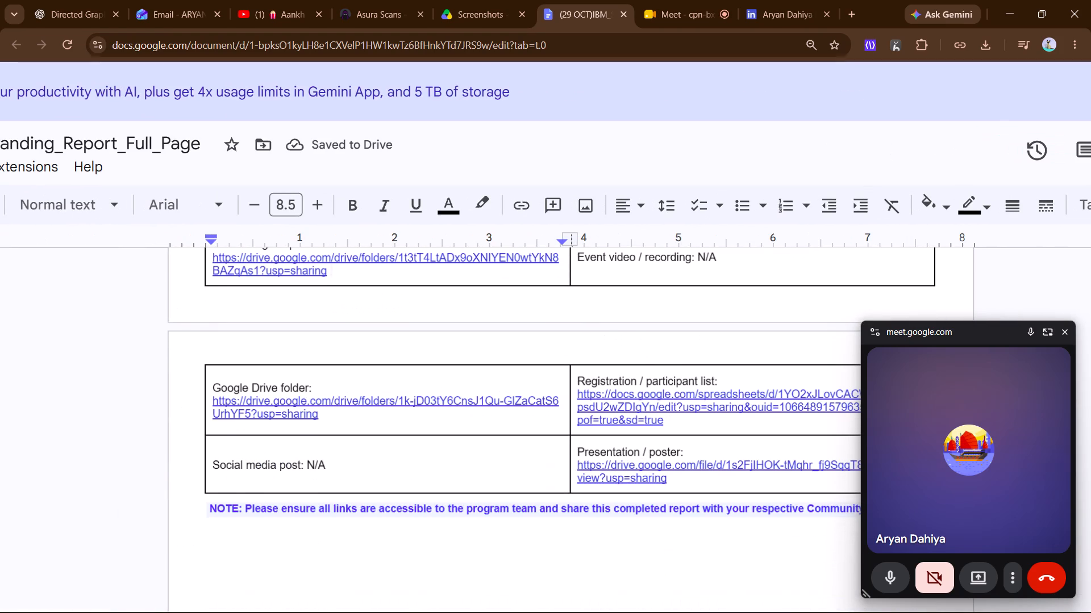
click(345, 472)
key(BackSpace)
key(BackSpace)
key(BackSpace)
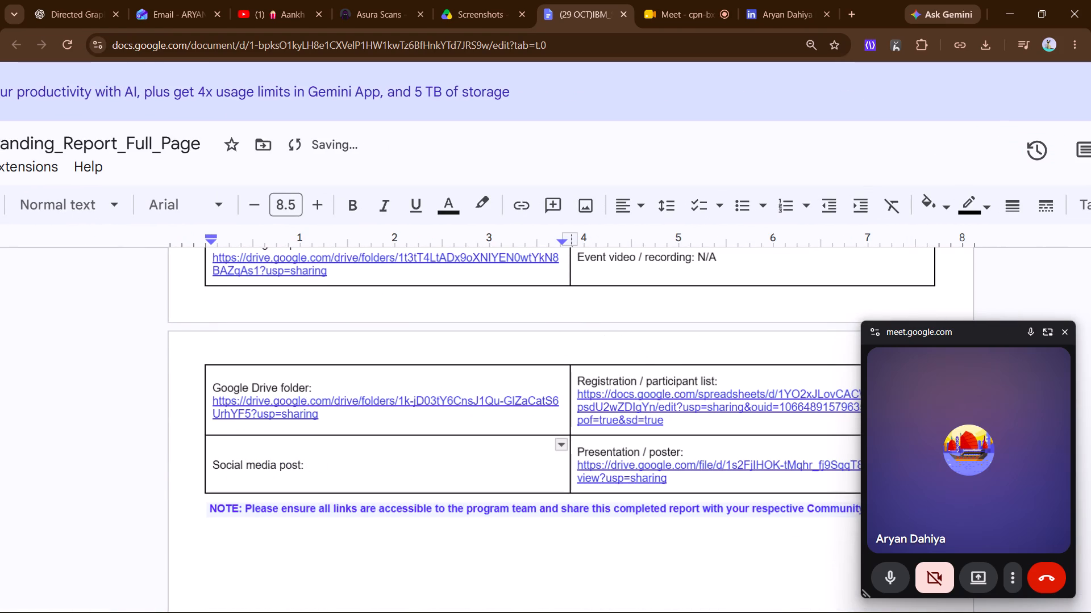
scroll(351, 402, left, 1)
scroll(533, 421, left, 1)
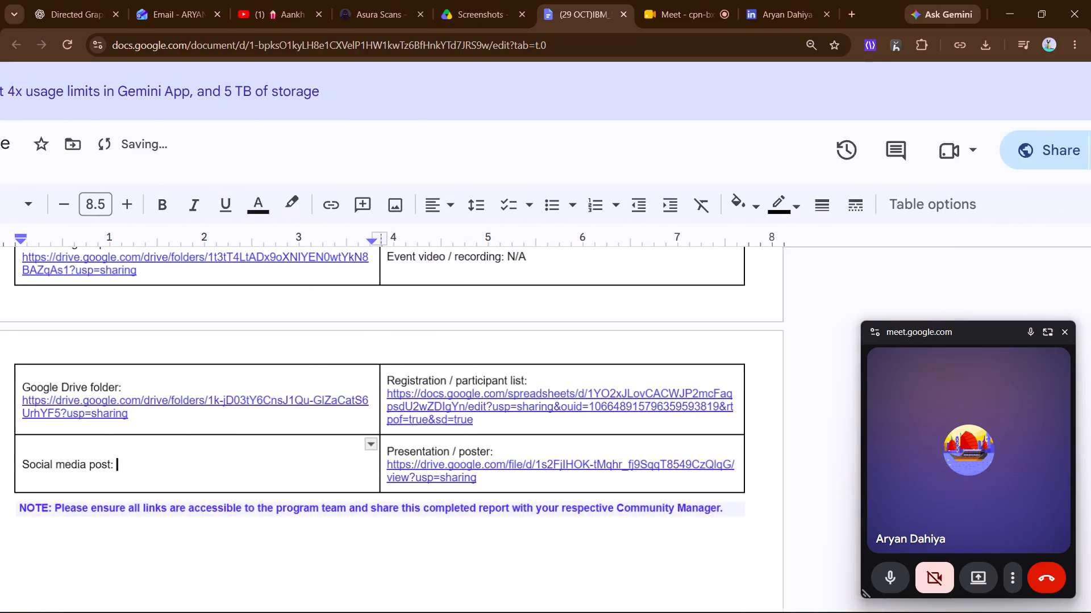
scroll(533, 421, left, 1)
Switch to Google Drive, close the Screenshots sharing settings, and go back to the parent Friday Workshop(29/10/26)(Organised) folder.
click(469, 0)
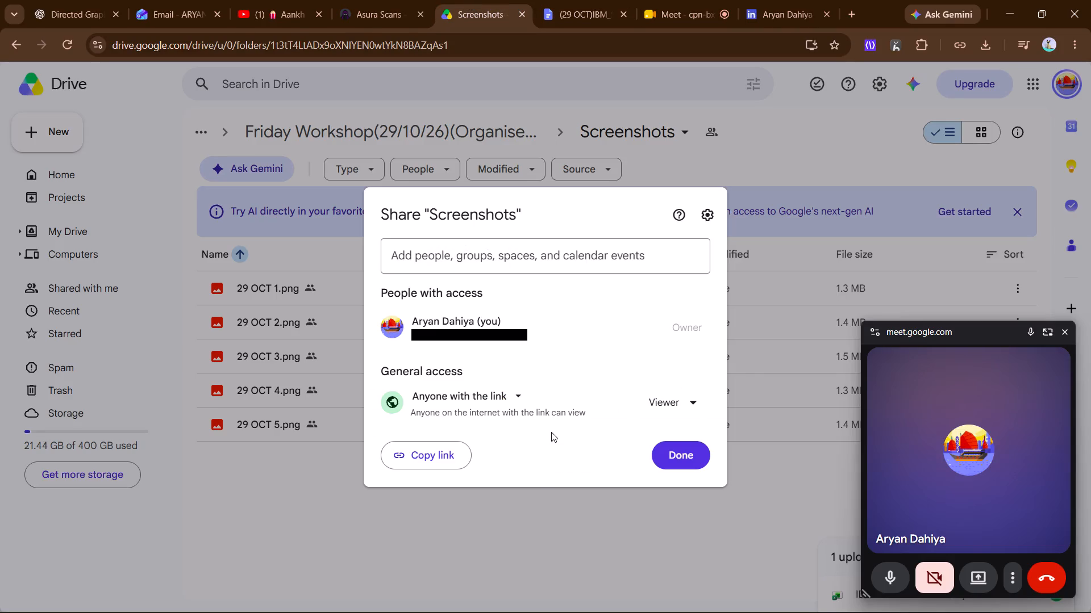
click(693, 457)
click(449, 130)
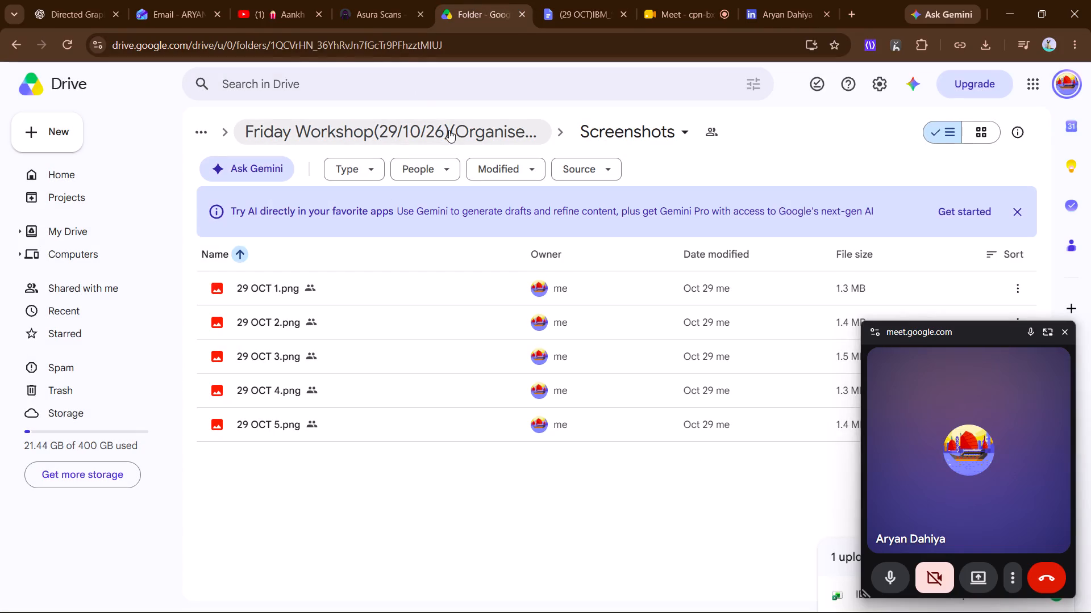
scroll(419, 431, down, 1)
click(422, 447)
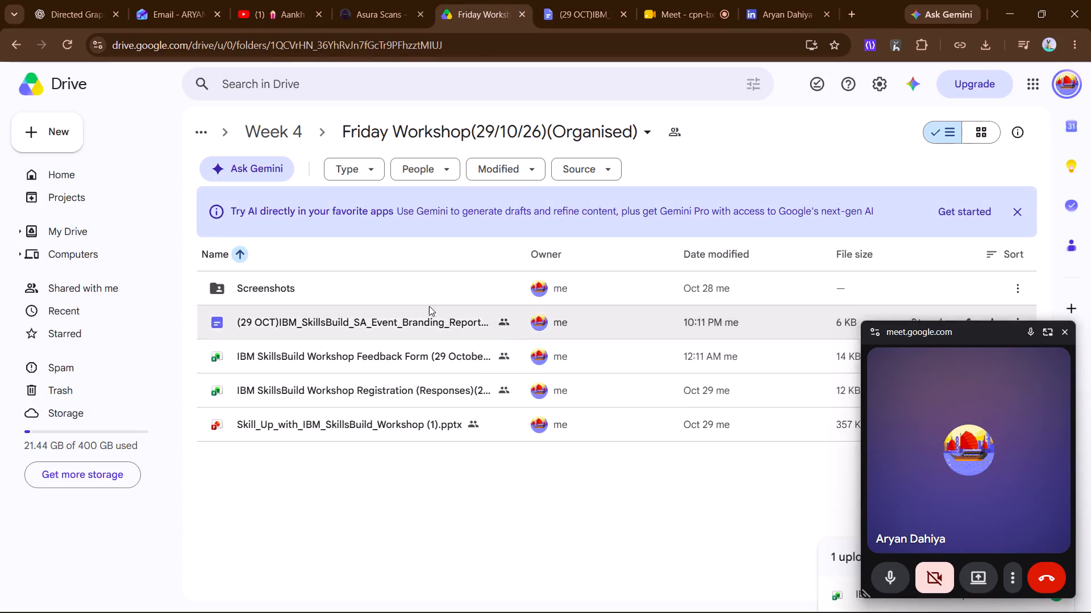
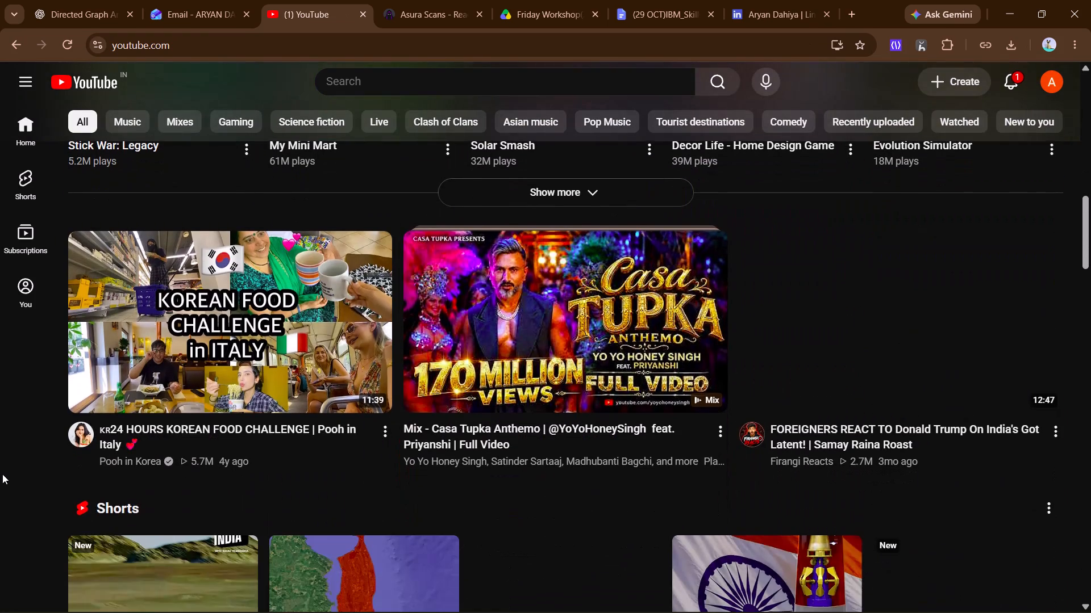
Play the Casa Tupka Anthemo mix on YouTube.
click(576, 359)
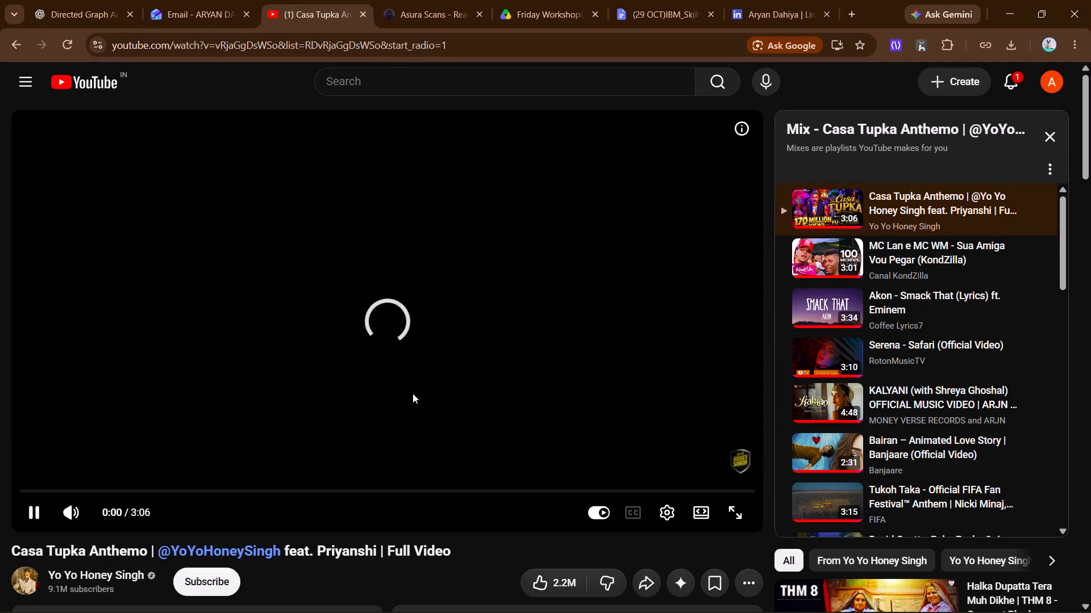
click(382, 361)
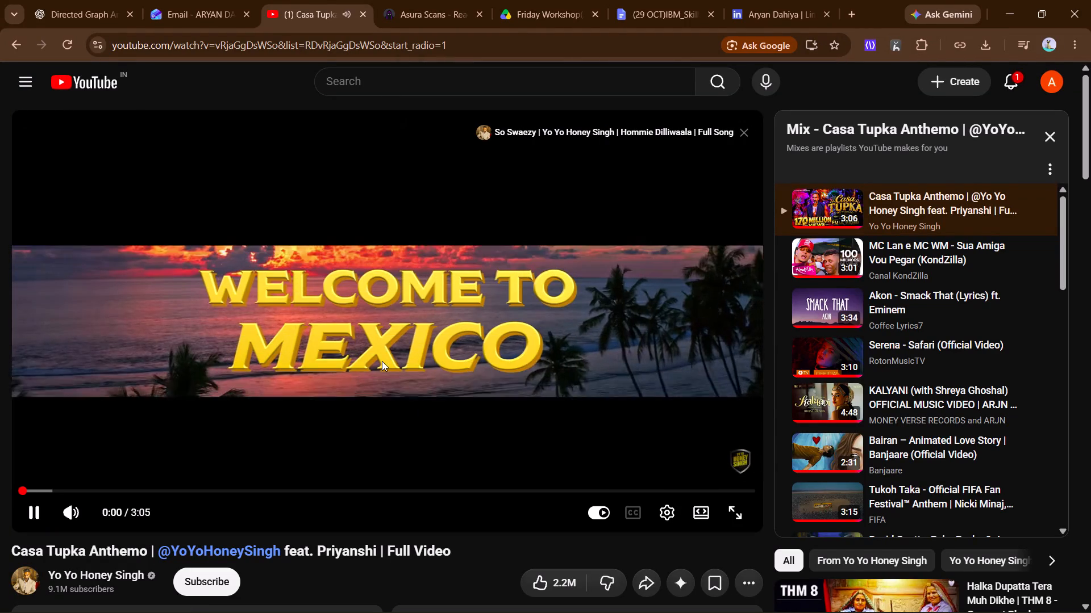
Switch to Google Drive and copy the sharing link of the IBM SkillsBuild Workshop Registration (Responses) spreadsheet in the Friday Workshop folder.
click(402, 0)
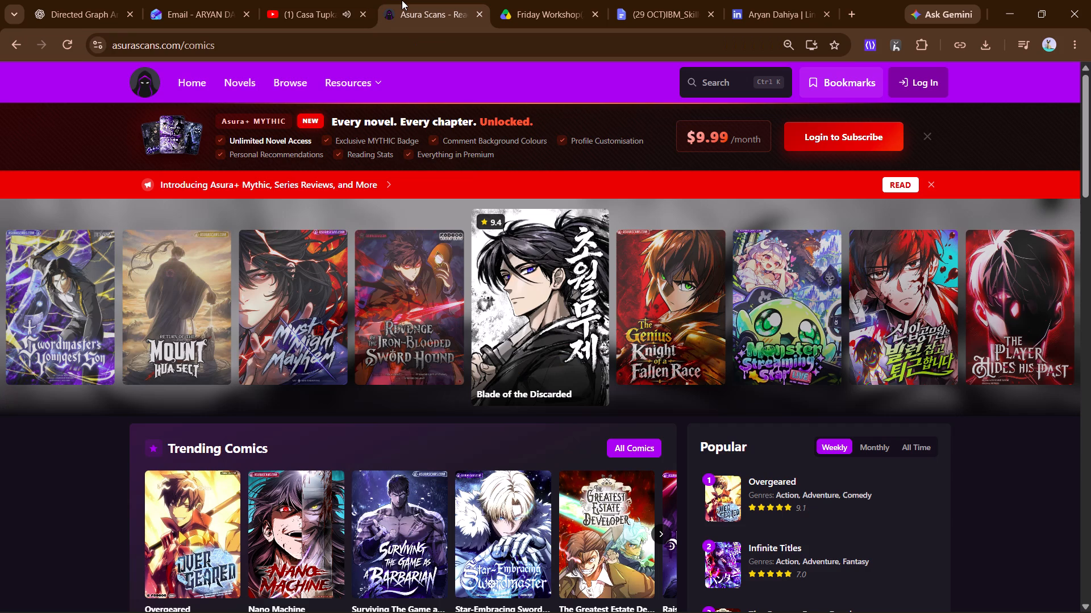
click(553, 0)
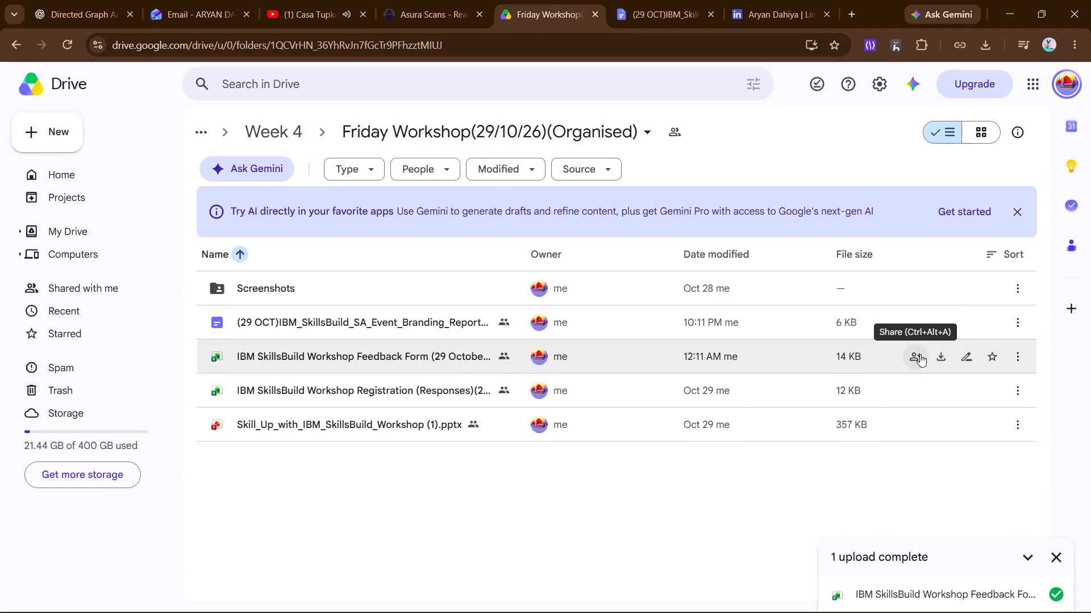
click(915, 389)
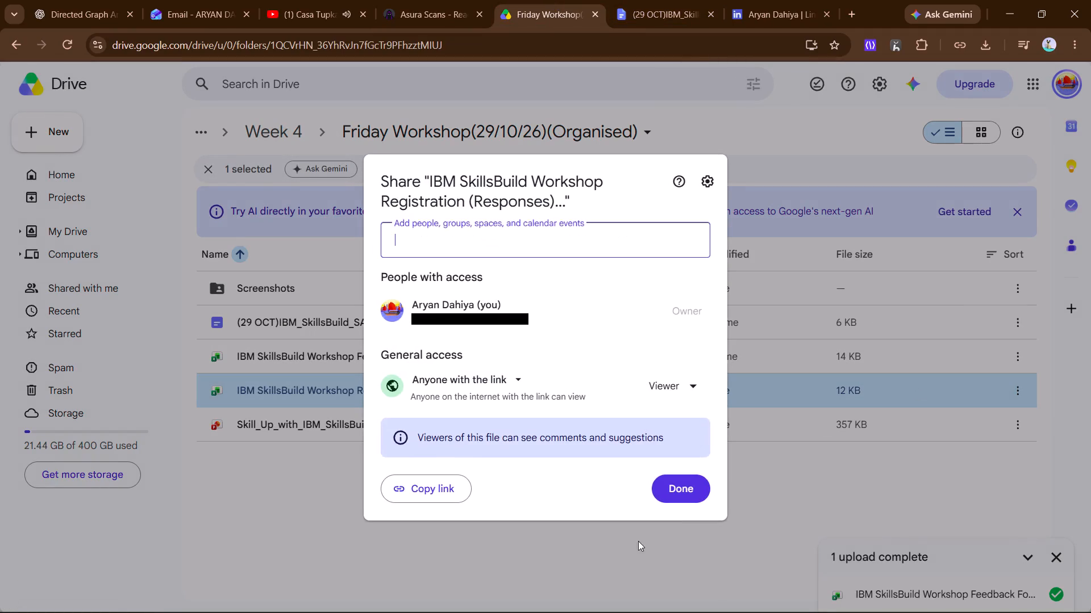
click(440, 484)
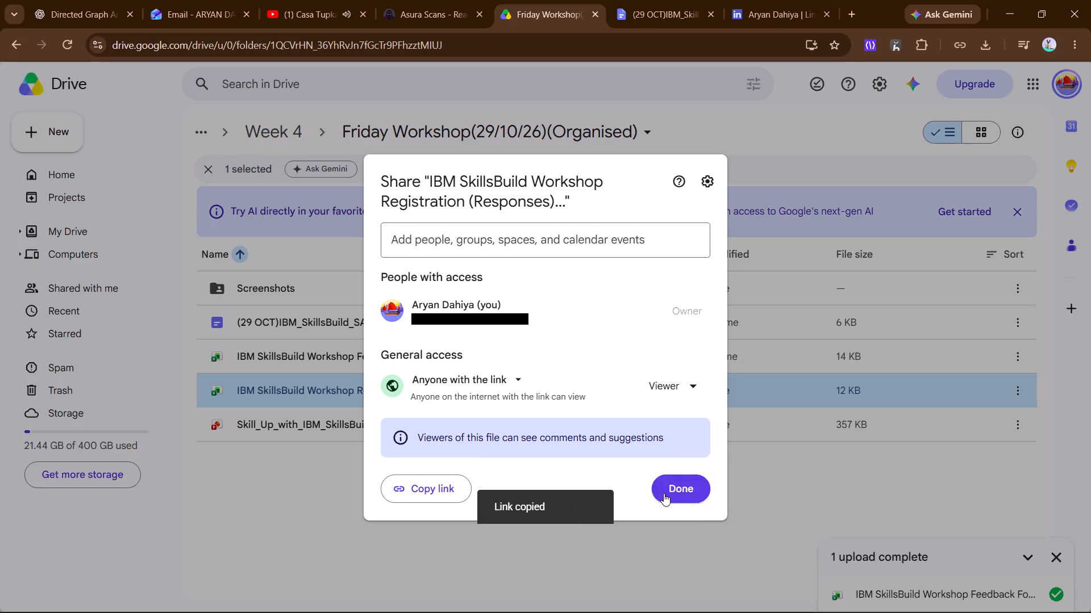
click(664, 493)
In the report, replace the Registration / participant list link with the copied registration responses link.
click(659, 4)
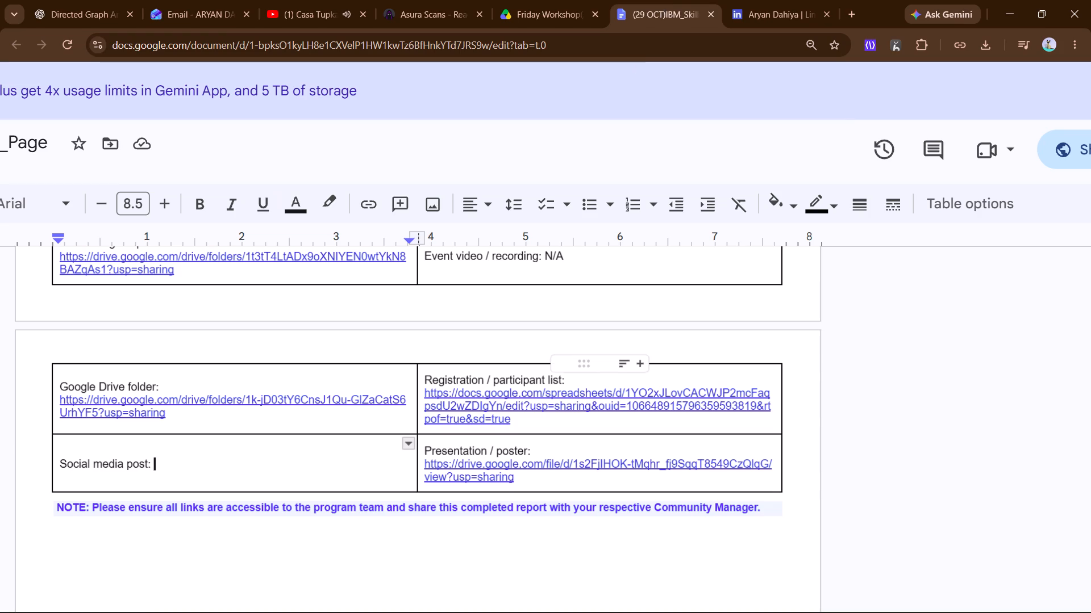
click(517, 424)
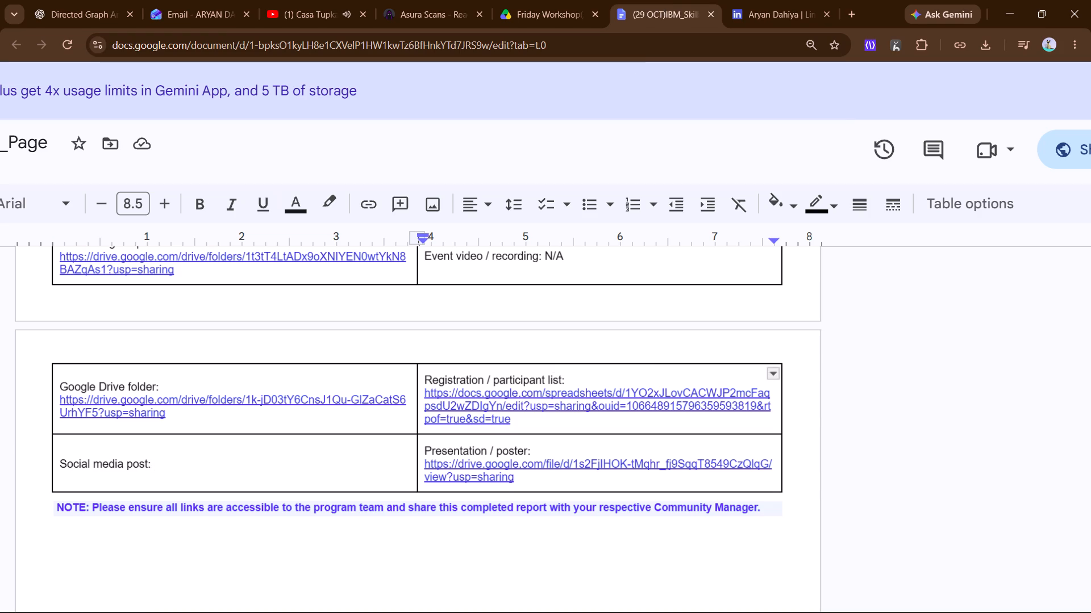
drag(517, 424, 426, 394)
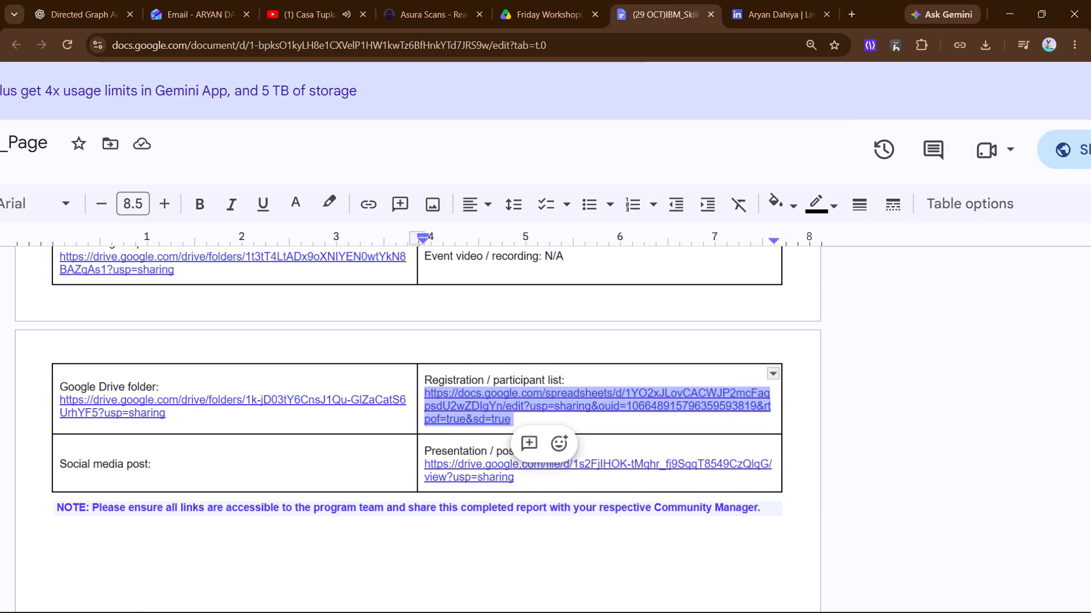
key(ctrl+v)
key(space)
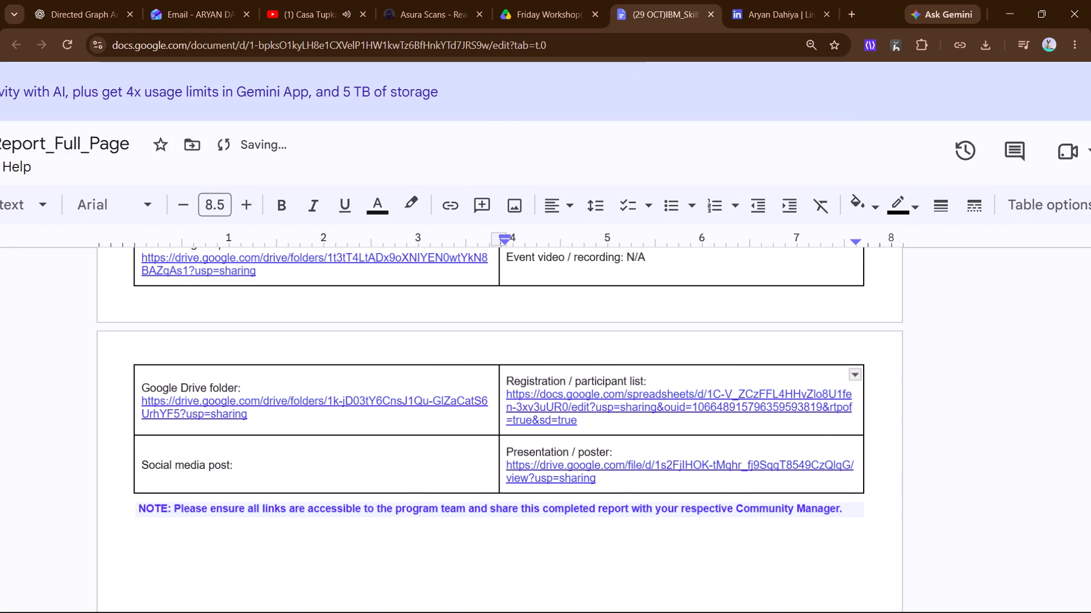
In Google Drive, copy the sharing link of Skill_Up_with_IBM_SkillsBuild_Workshop (1).pptx.
click(540, 1)
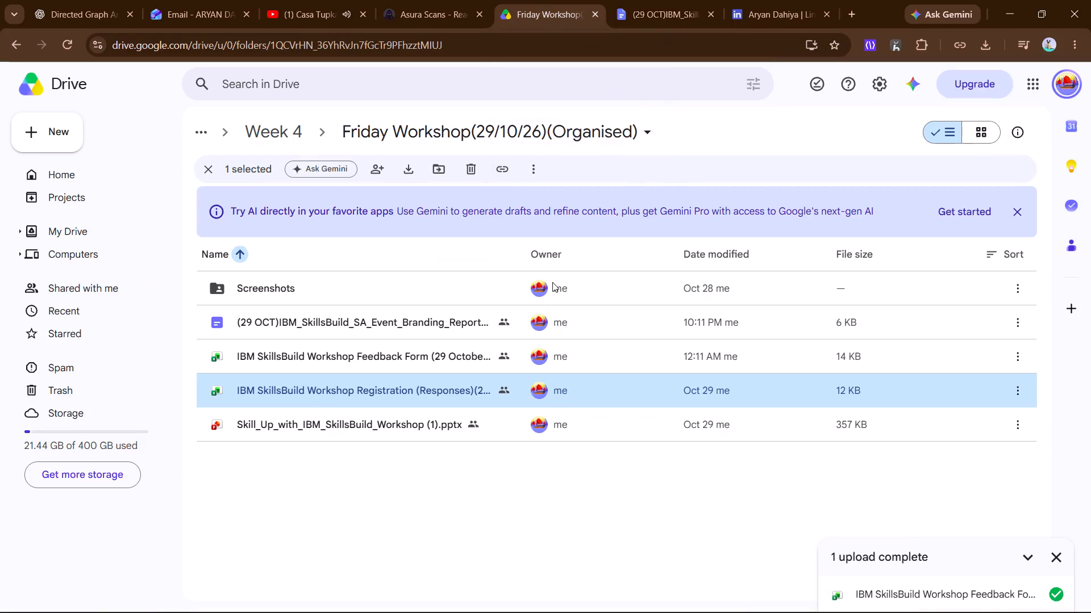
click(548, 502)
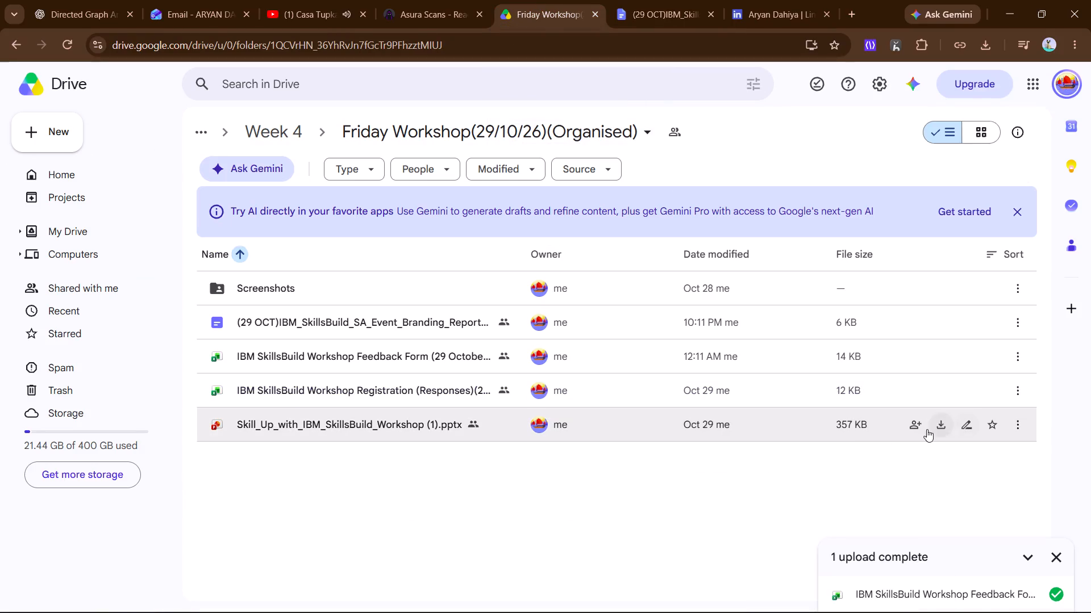
click(917, 425)
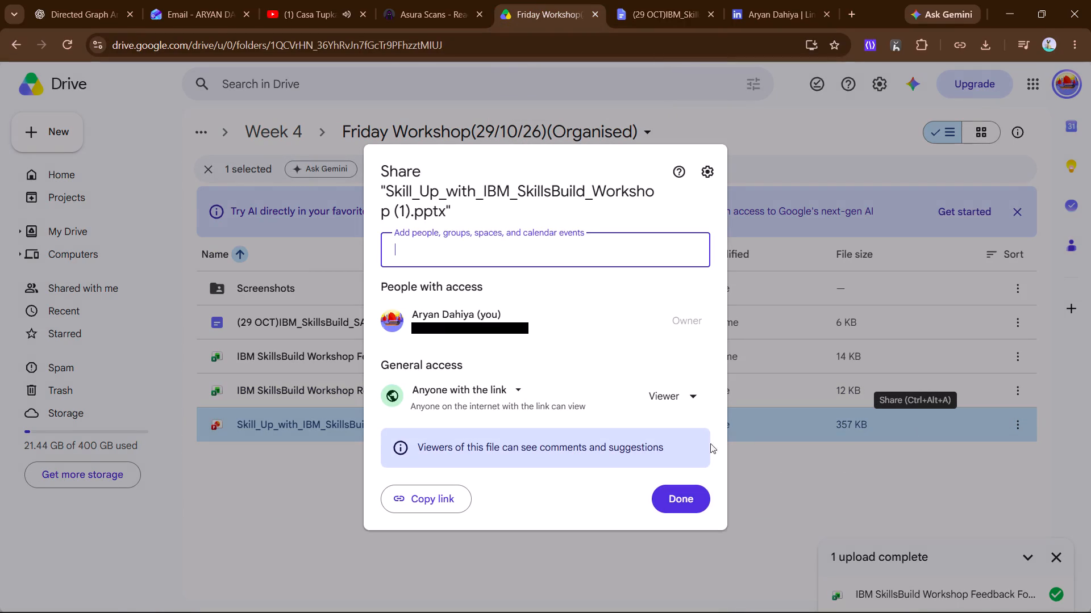
click(453, 496)
click(695, 502)
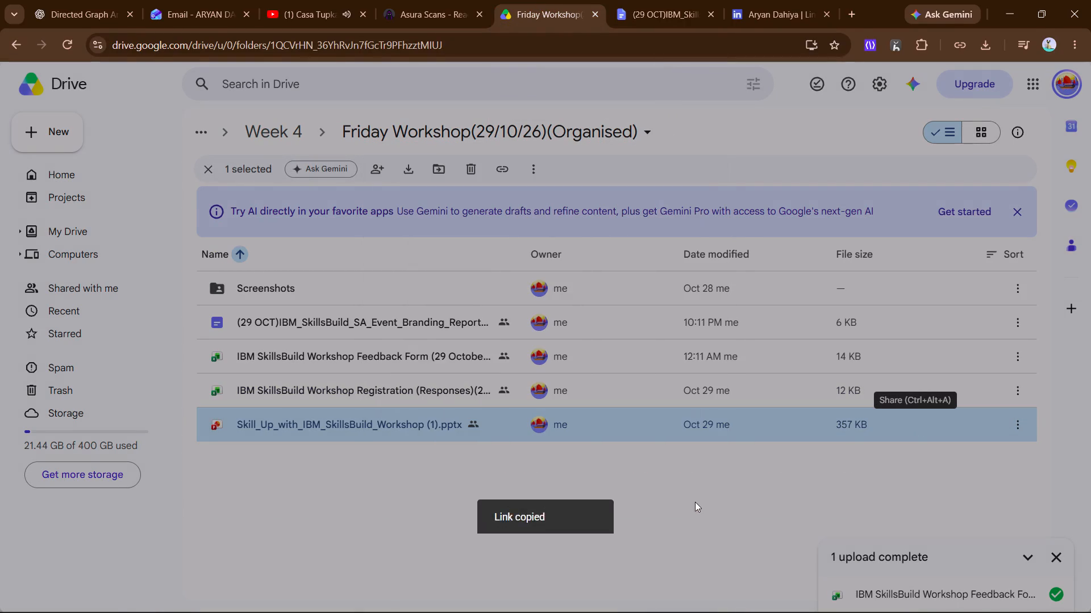
In the report's evidence section, replace the Presentation / poster link with the copied workshop presentation link.
click(671, 0)
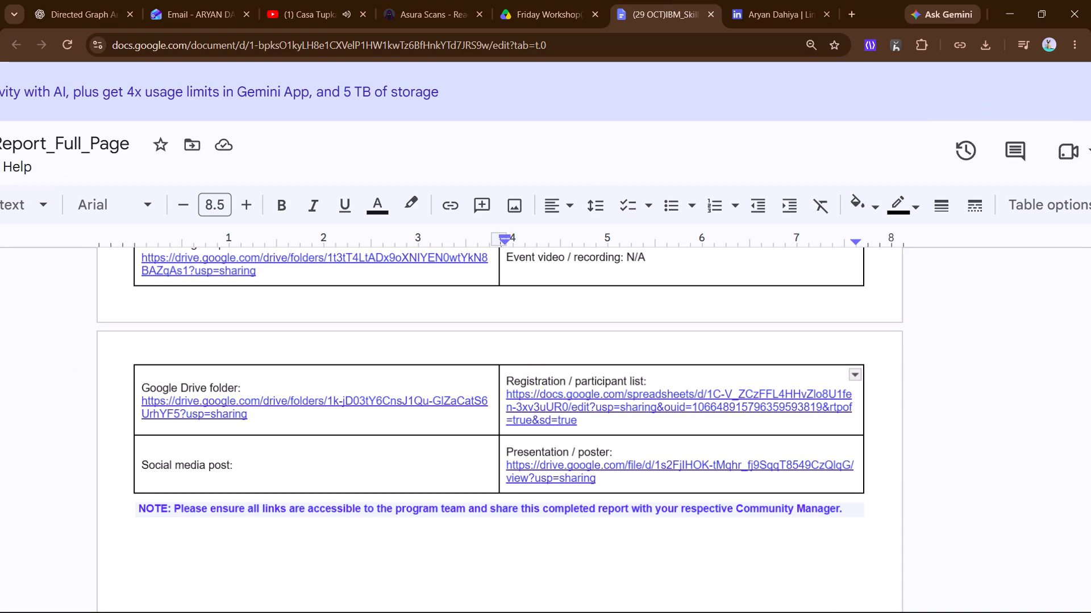
click(639, 528)
click(607, 497)
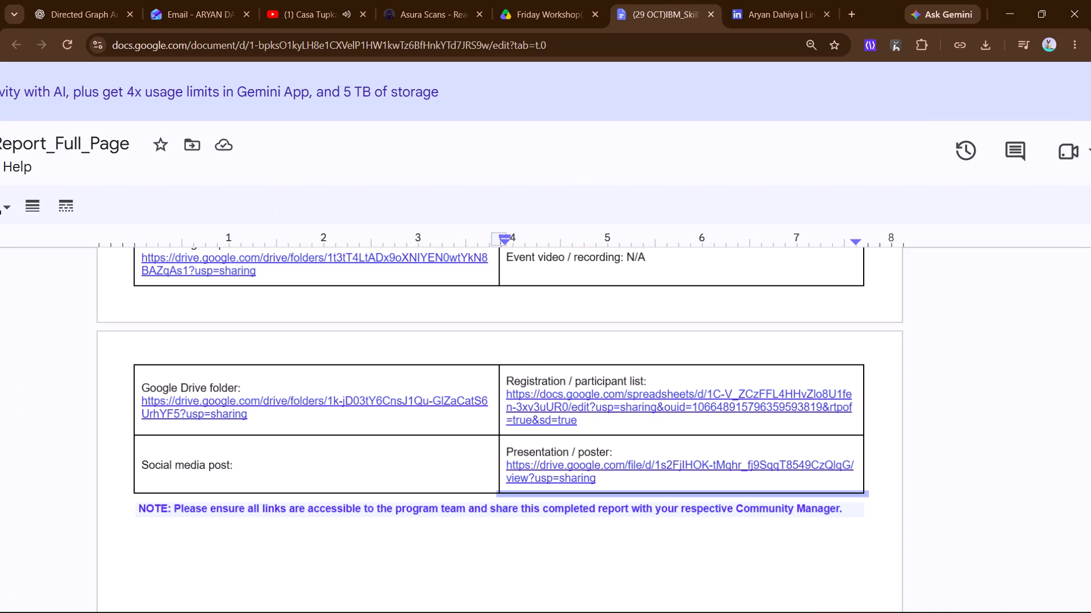
click(607, 484)
drag(607, 484, 504, 464)
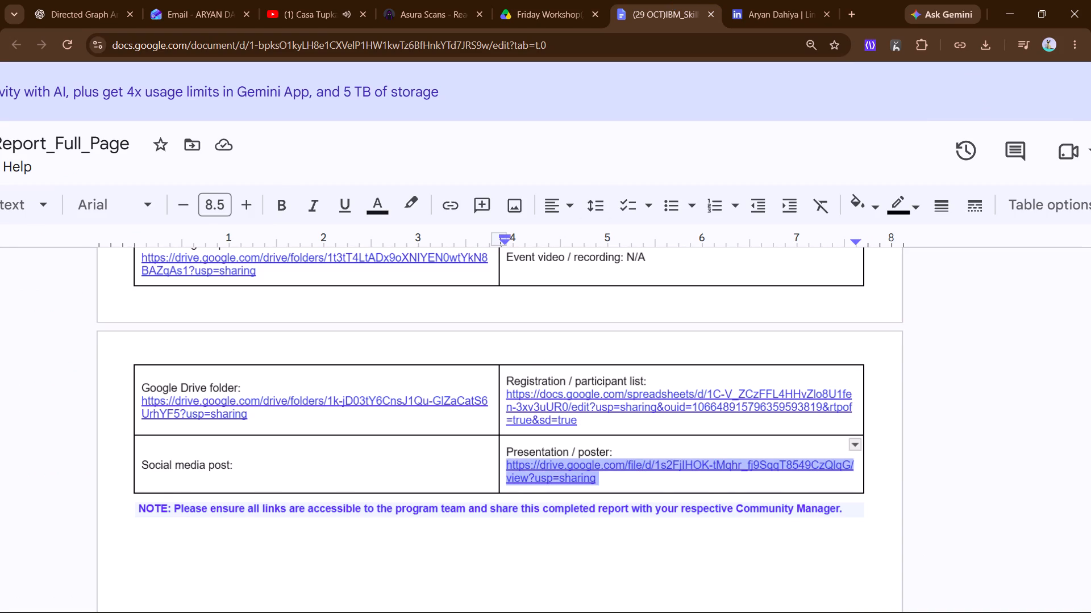
drag(504, 464, 505, 465)
key(ctrl+v)
key(space)
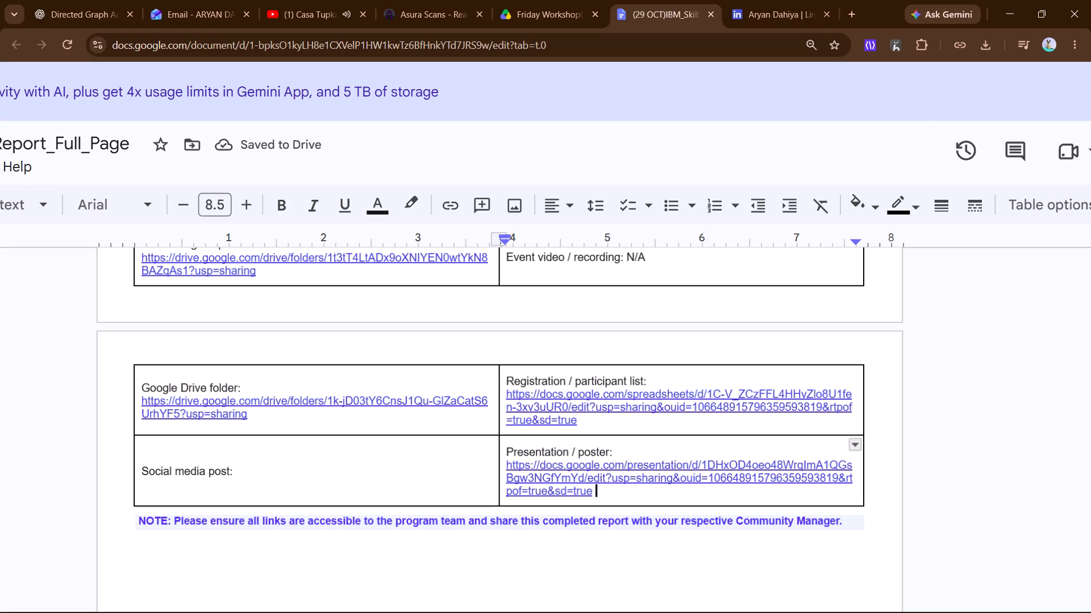
In Google Drive, go to the Week 4 folder and copy the sharing link of the Friday Workshop(29/10/26)(Organised) folder.
scroll(347, 429, up, 2)
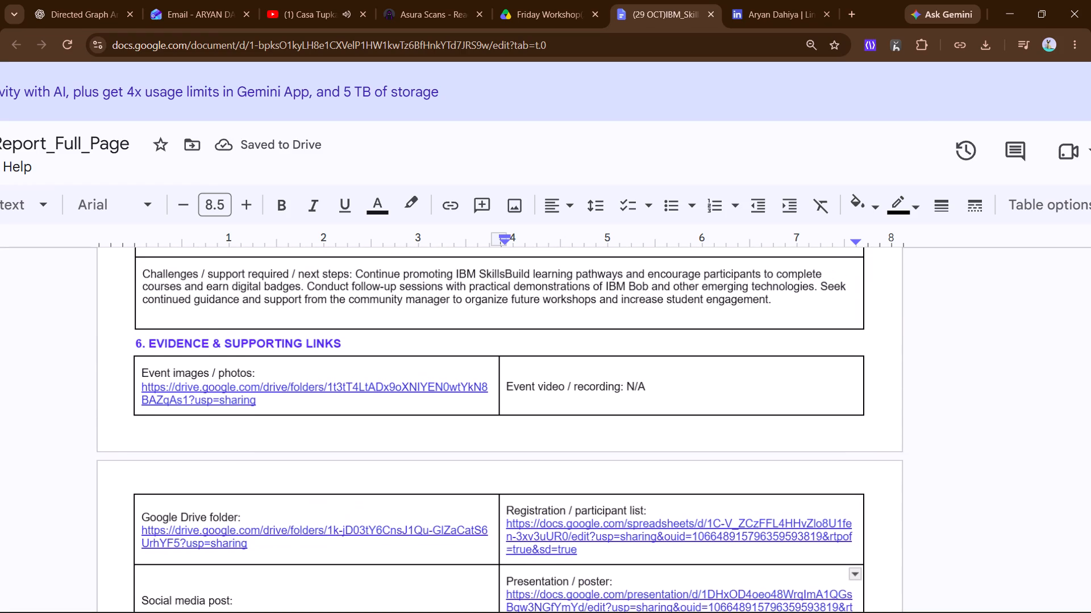
scroll(347, 429, down, 2)
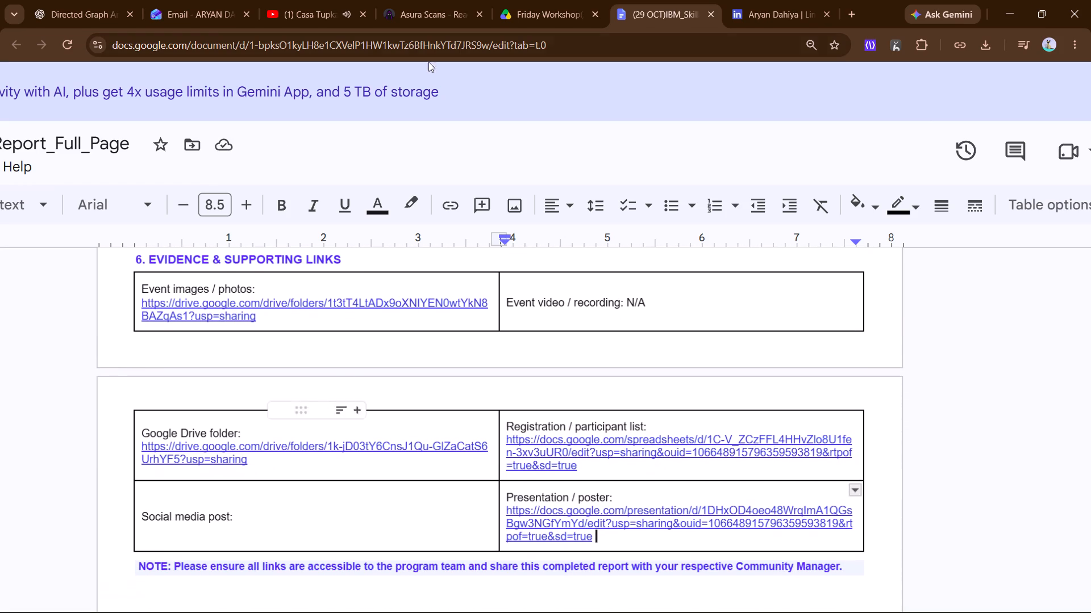
click(563, 1)
click(410, 128)
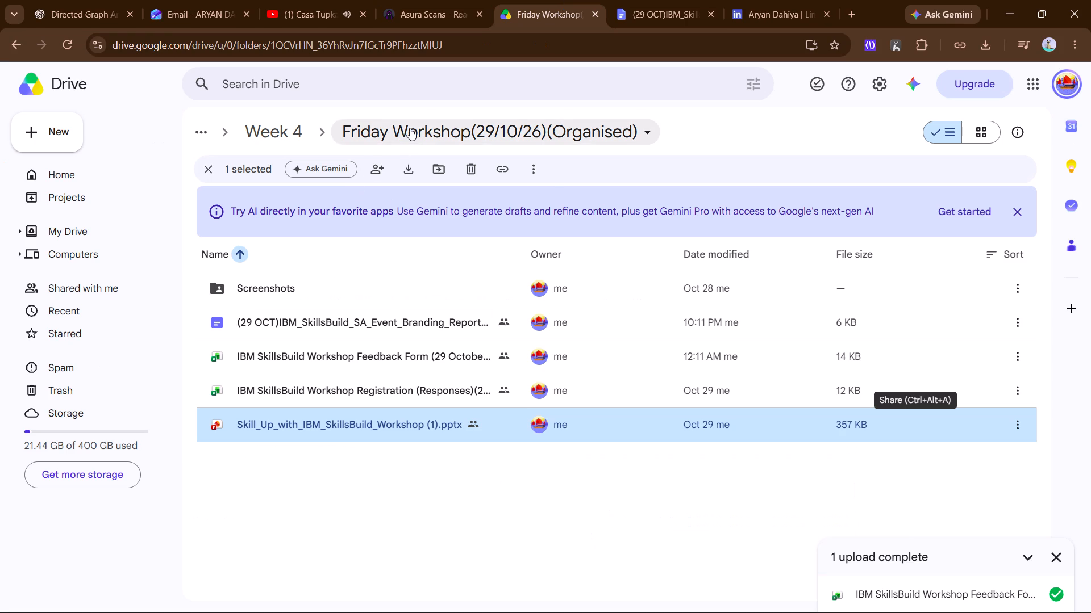
click(410, 128)
click(261, 129)
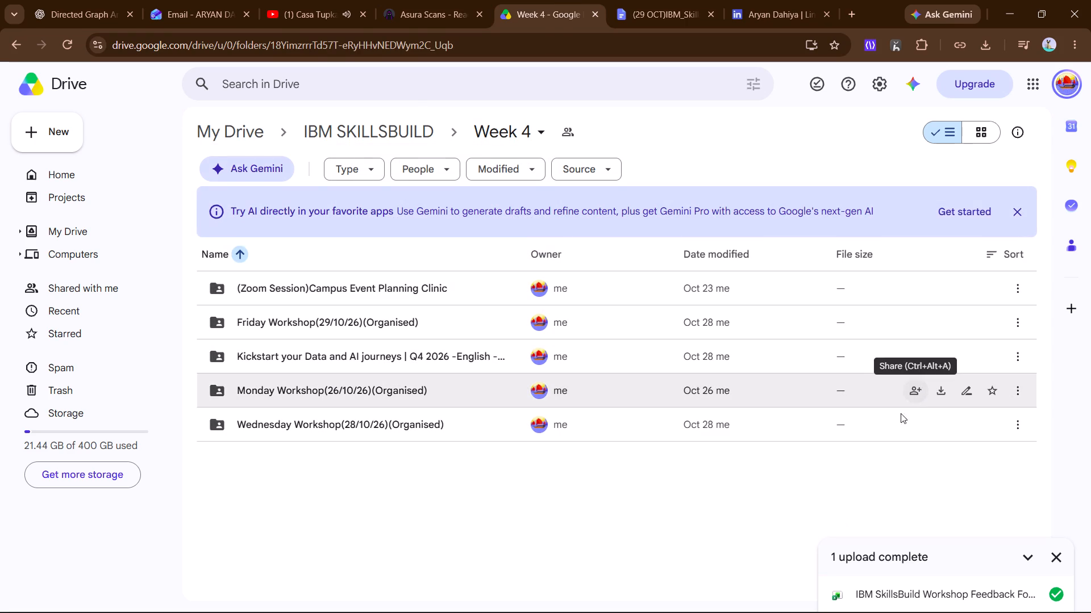
click(907, 320)
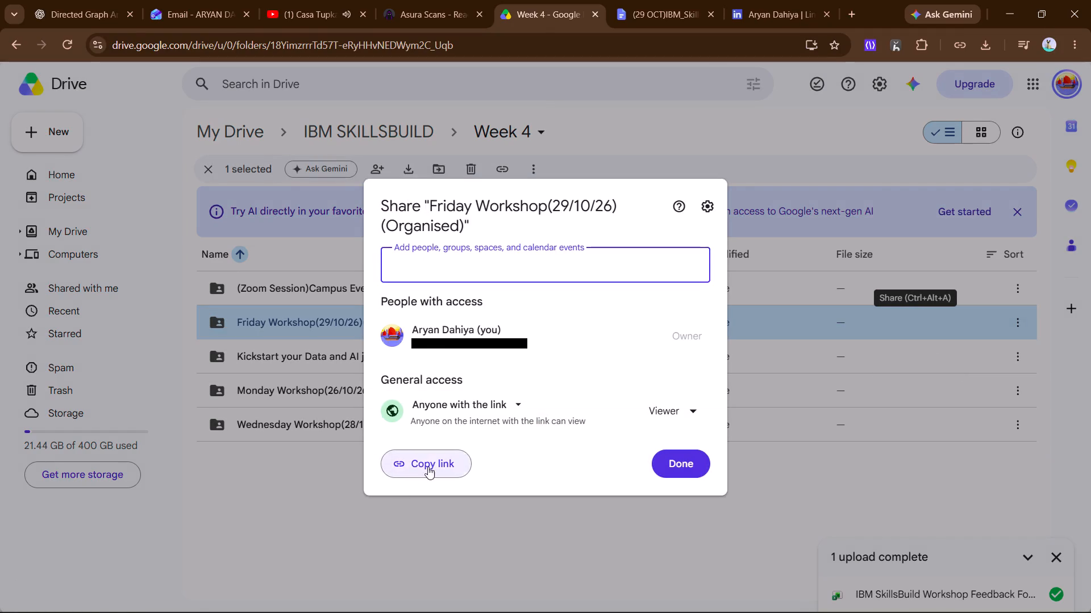
click(432, 461)
click(689, 468)
In the report's evidence section, replace the Google Drive folder link with the copied Friday Workshop folder link.
click(696, 2)
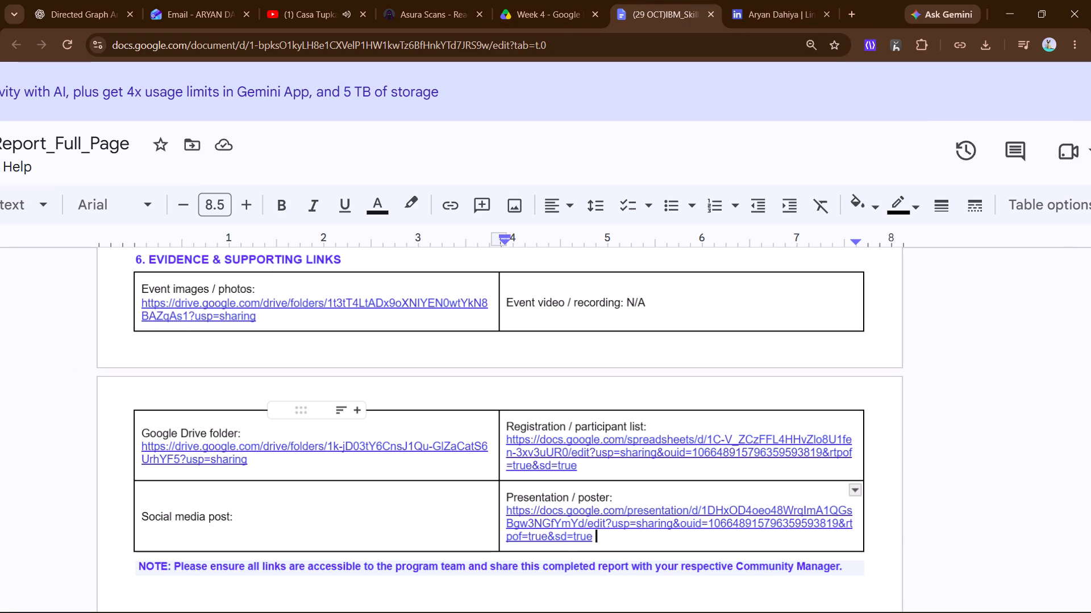
click(325, 478)
click(285, 460)
drag(285, 460, 168, 446)
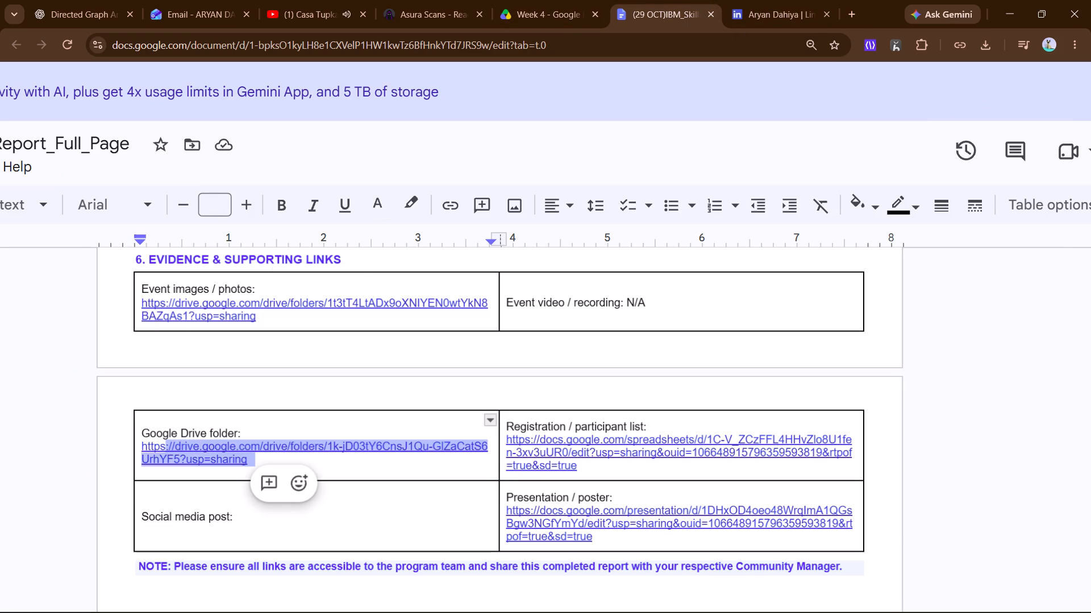
drag(168, 446, 148, 449)
key(ctrl+v)
key(space)
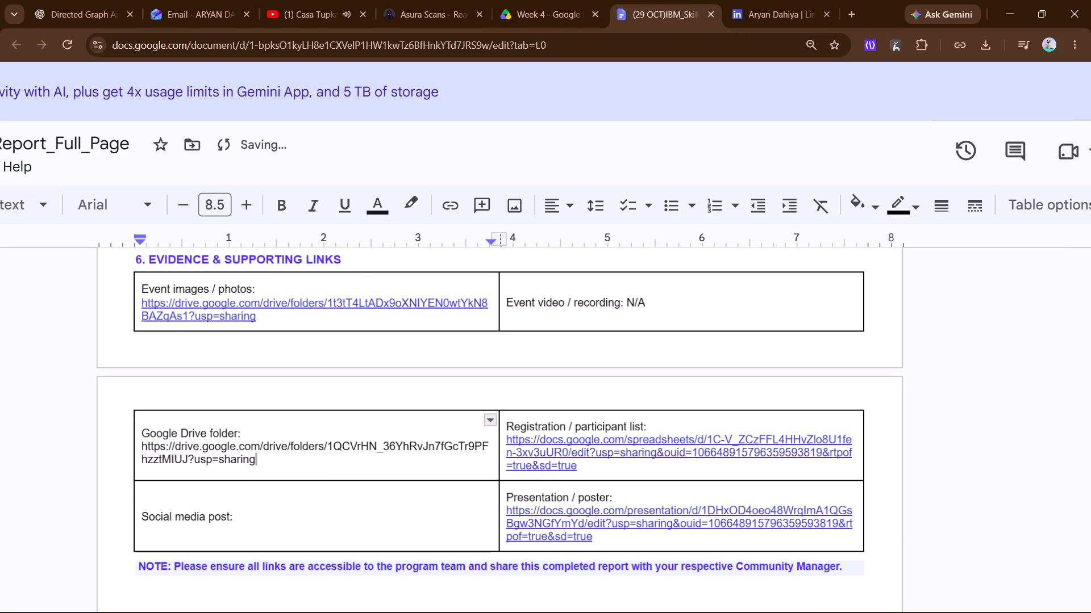
On LinkedIn, copy the link to the profile's Skill Up with IBM SkillsBuild workshop post.
click(778, 0)
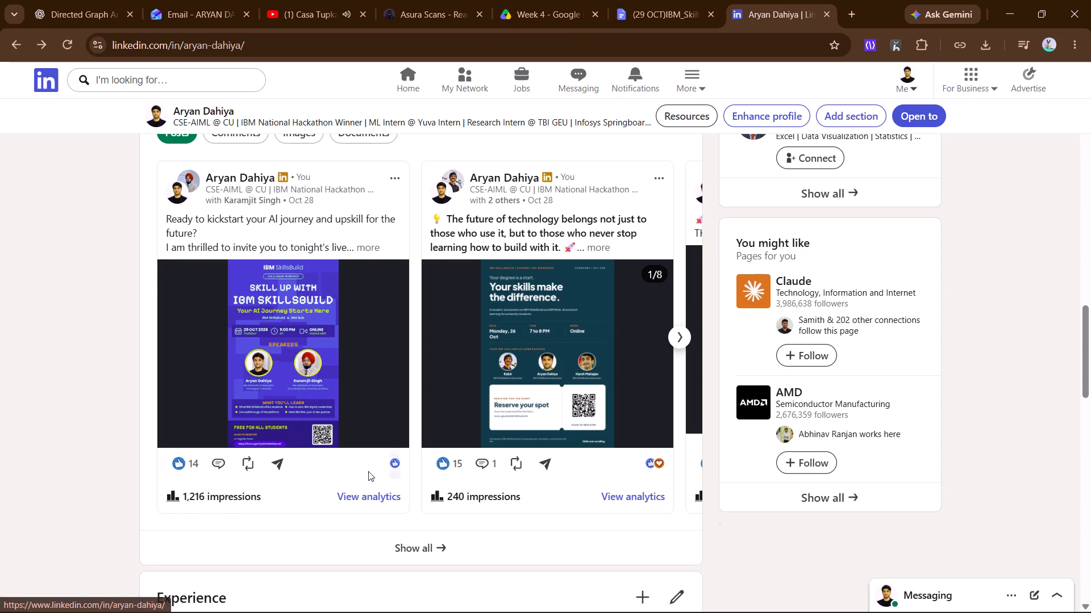
click(281, 466)
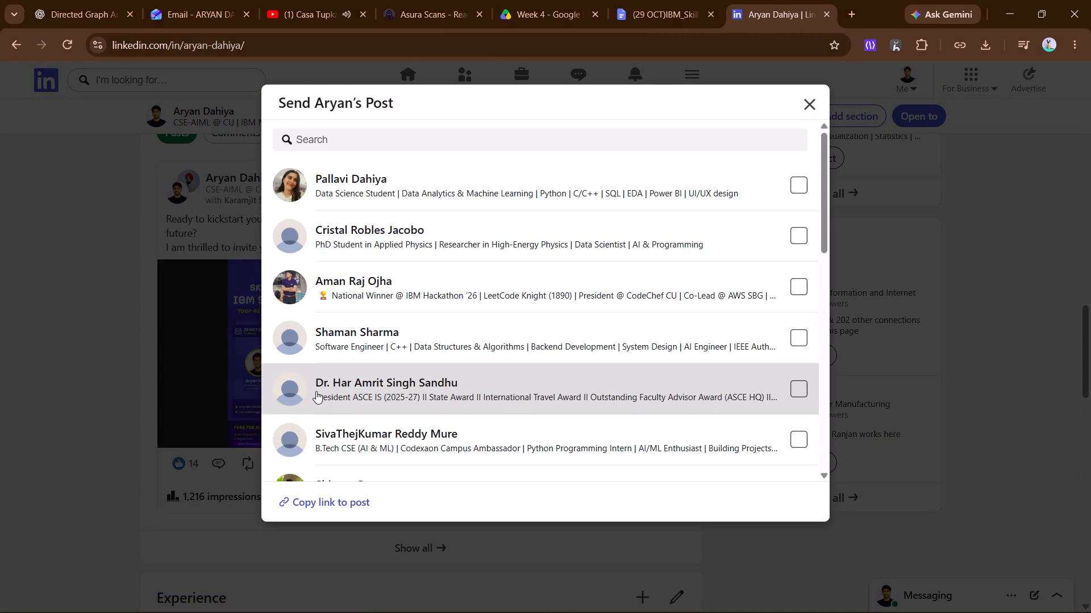
click(319, 496)
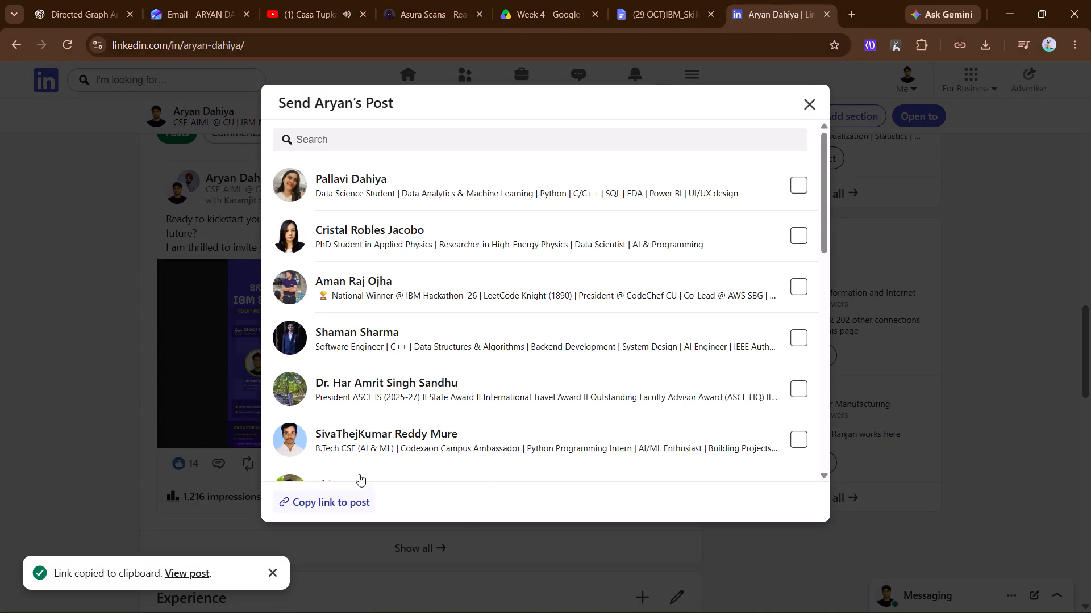
click(815, 97)
Add the copied LinkedIn post link after Social media post in the report's evidence section.
click(652, 0)
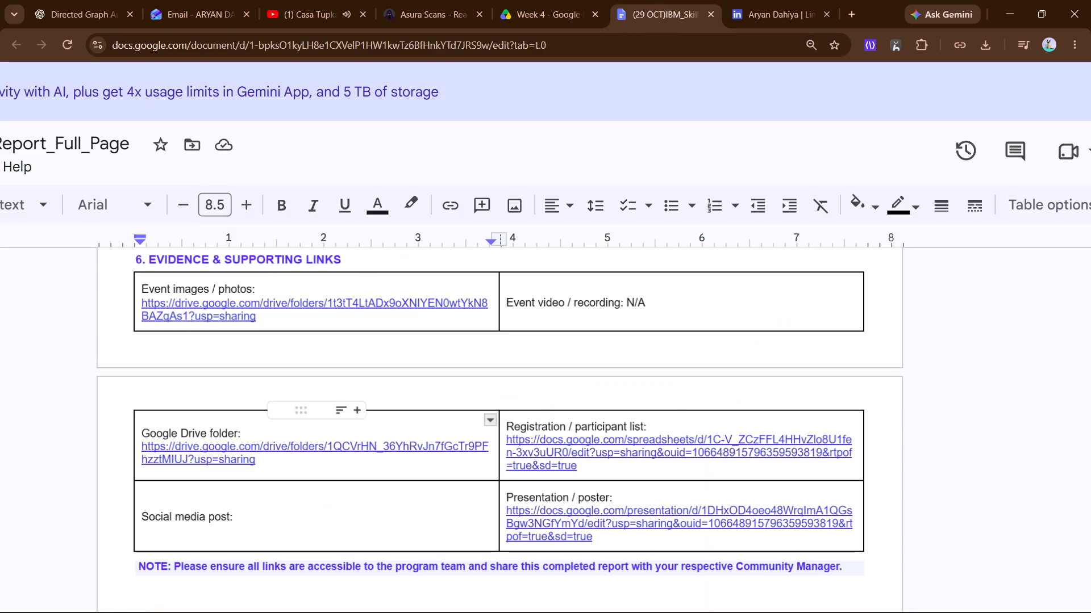
click(323, 561)
click(307, 544)
key(ctrl+v)
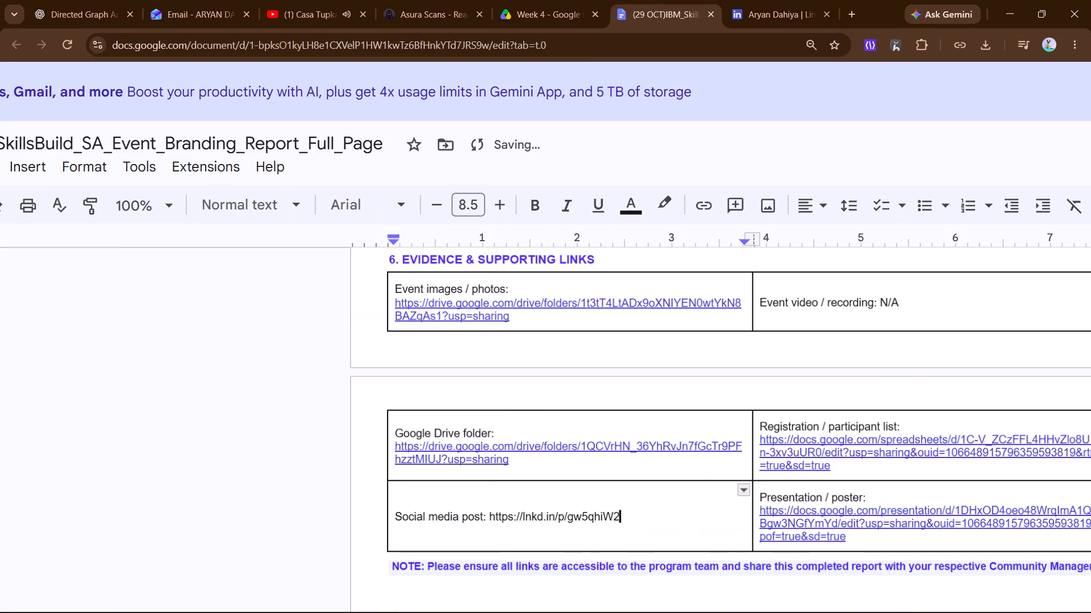
scroll(307, 544, left, 2)
key(space)
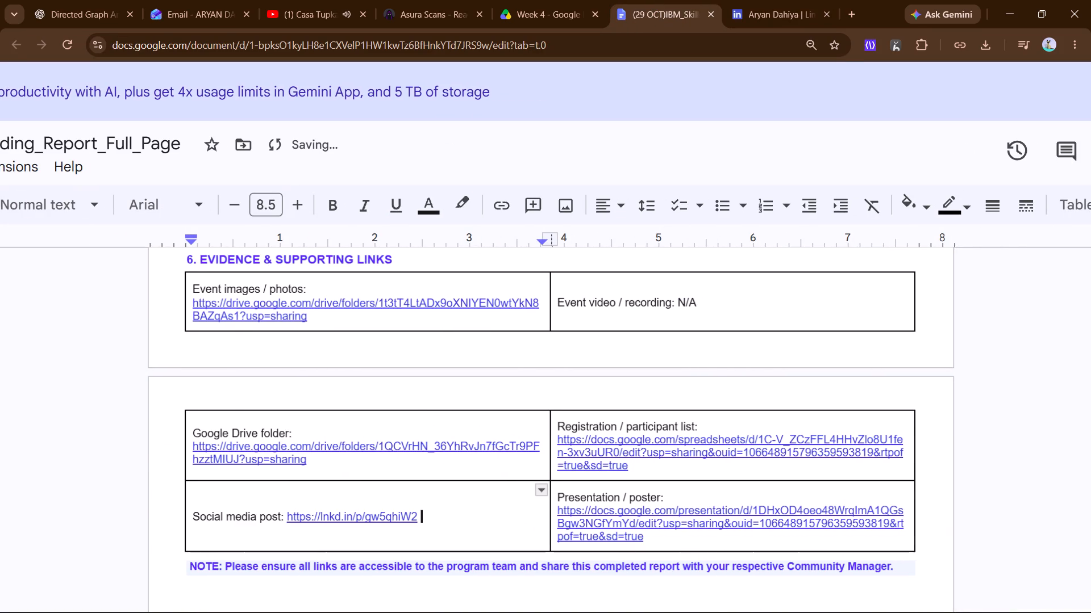
Review the report's evidence links, event outcomes, branding activities and personalized UTM link sections.
scroll(779, 341, up, 1)
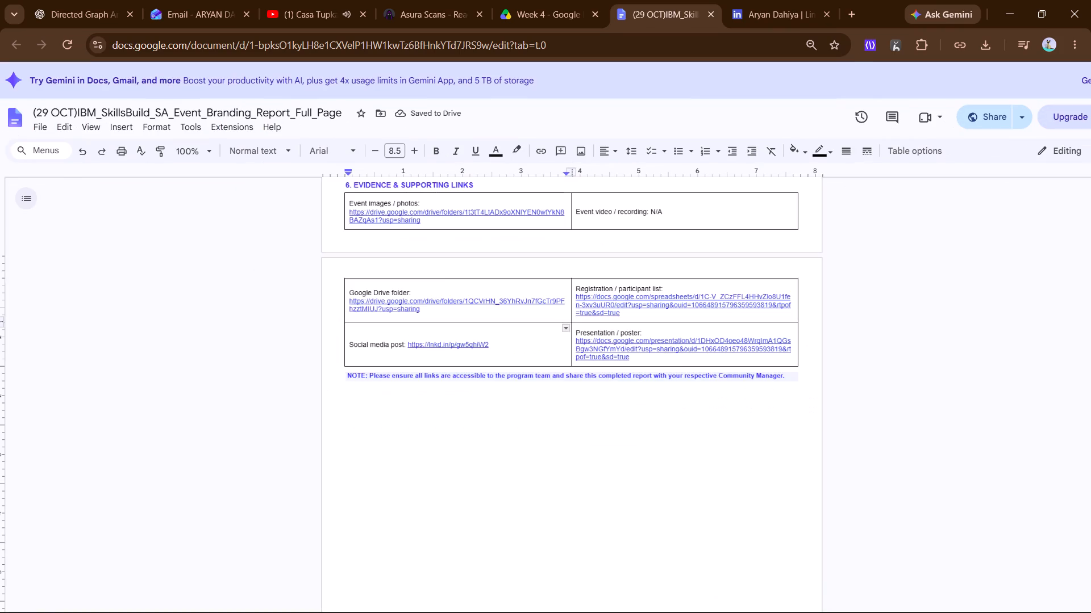
scroll(779, 341, up, 1)
scroll(779, 341, left, 1)
scroll(779, 341, down, 1)
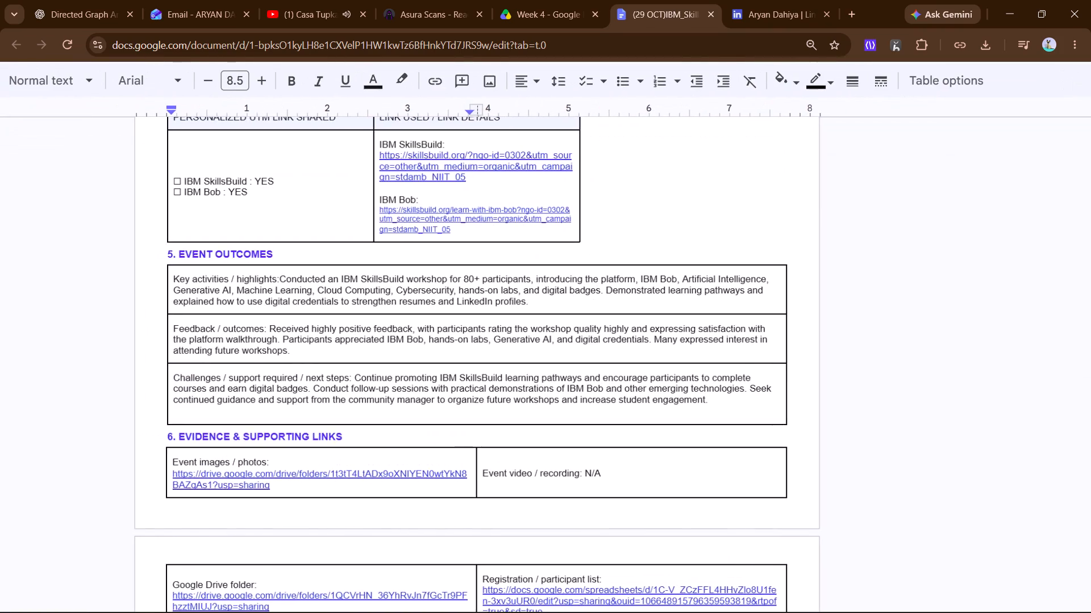
scroll(779, 341, down, 1)
scroll(779, 341, up, 5)
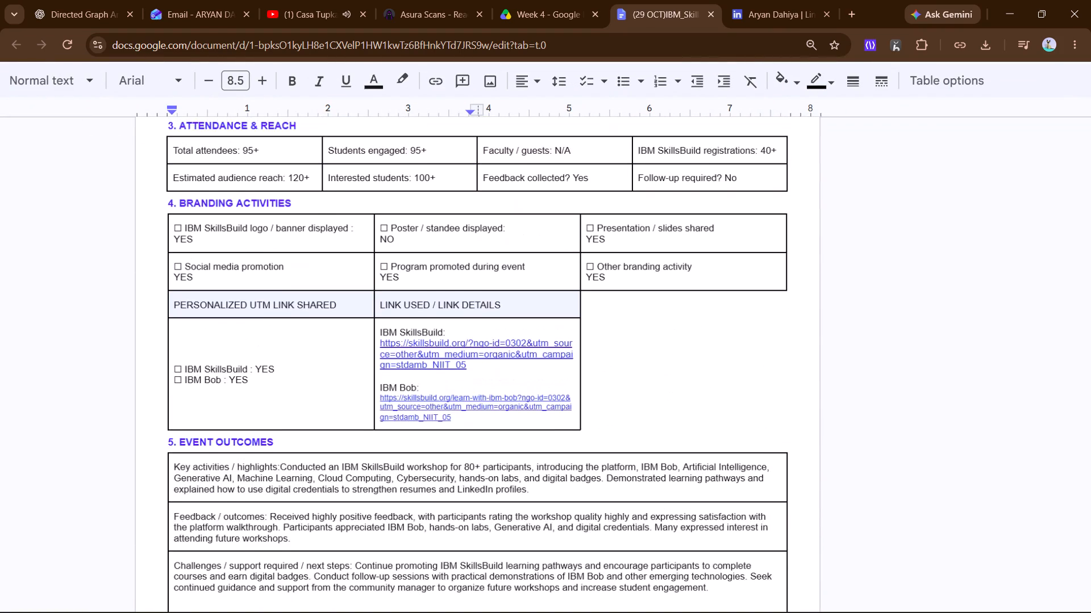
scroll(779, 341, right, 2)
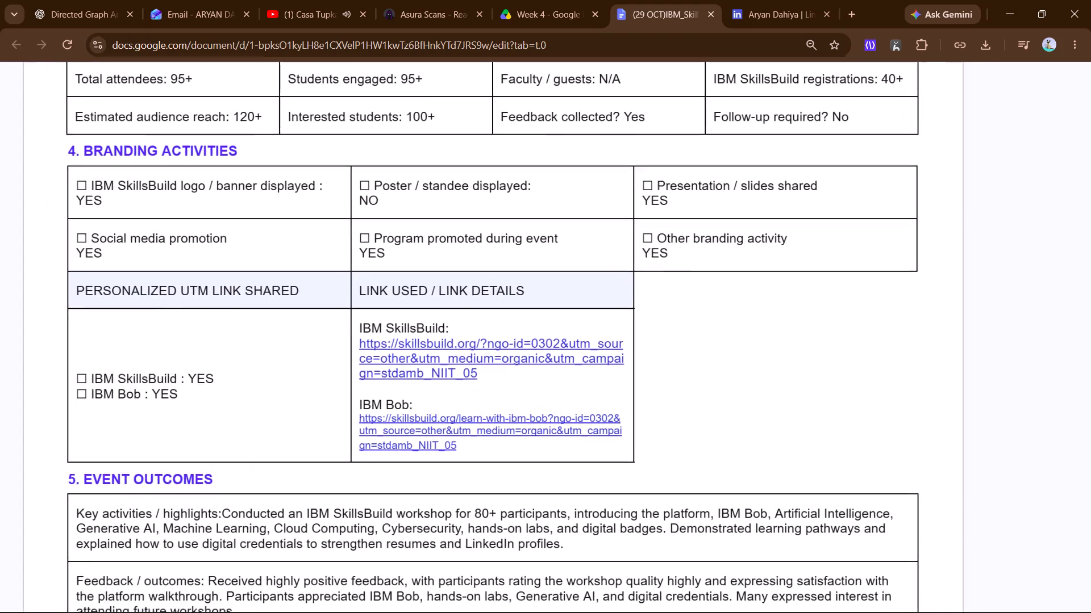
scroll(779, 341, right, 1)
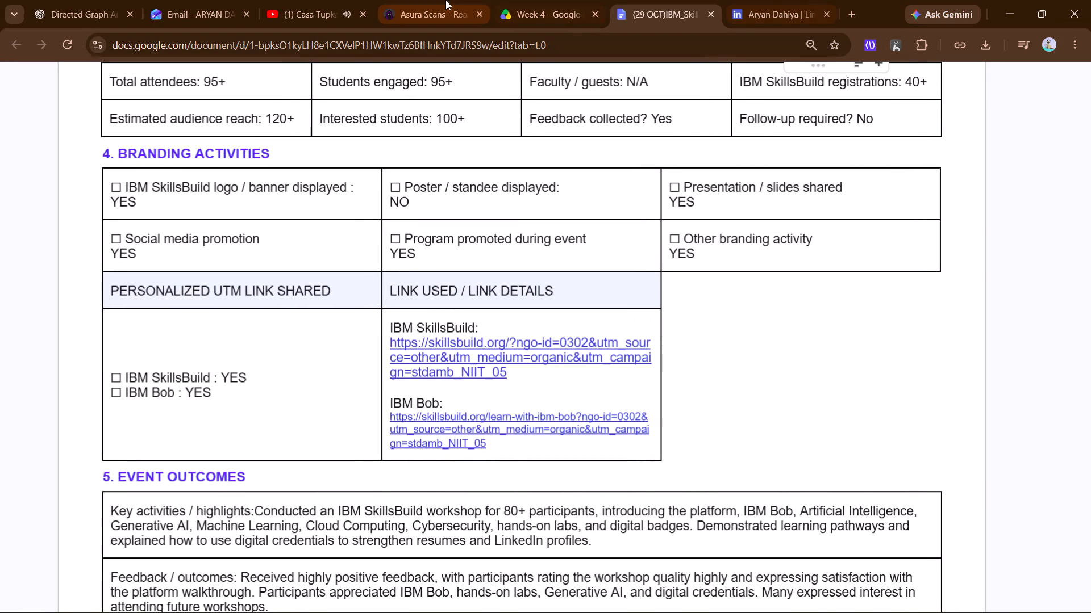
In Google Drive's Friday Workshop folder, open the Skill_Up_with_IBM_SkillsBuild_Workshop (1).pptx presentation and check its UTM links & useful QR codes slide.
click(523, 8)
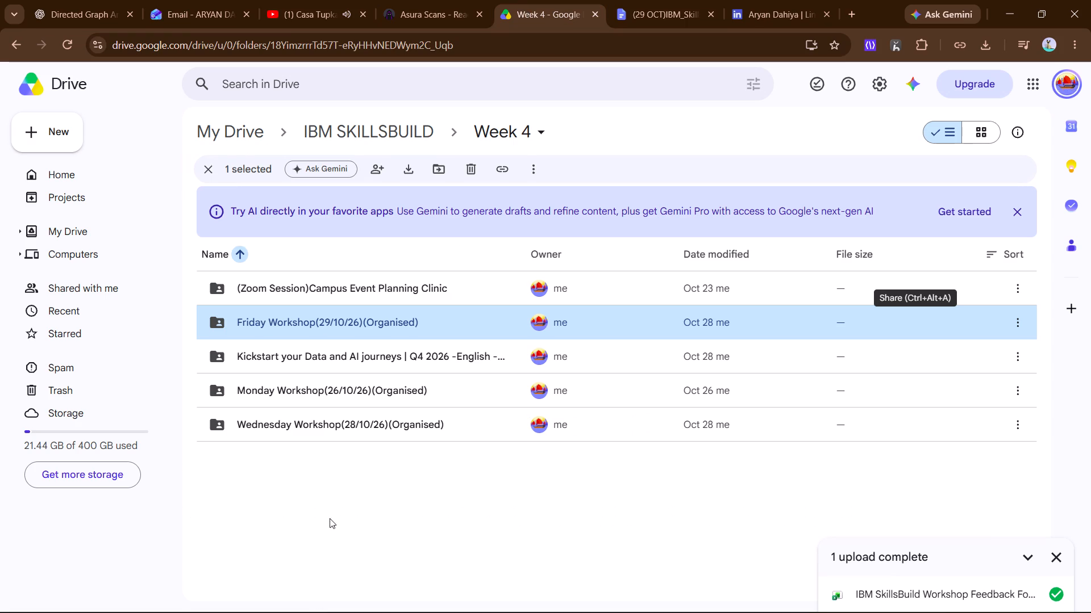
double_click(361, 320)
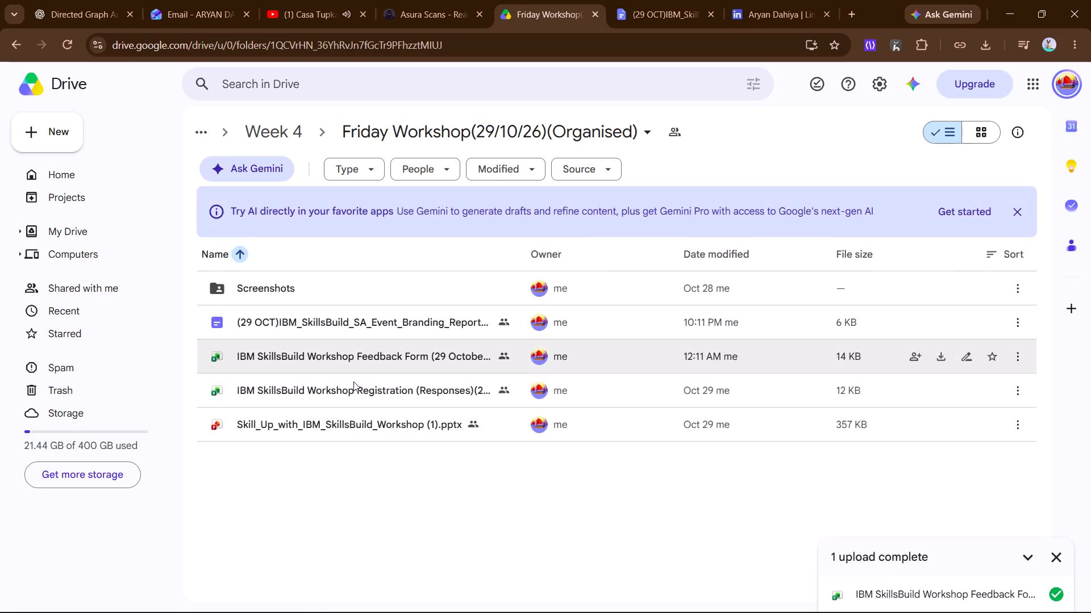
double_click(338, 427)
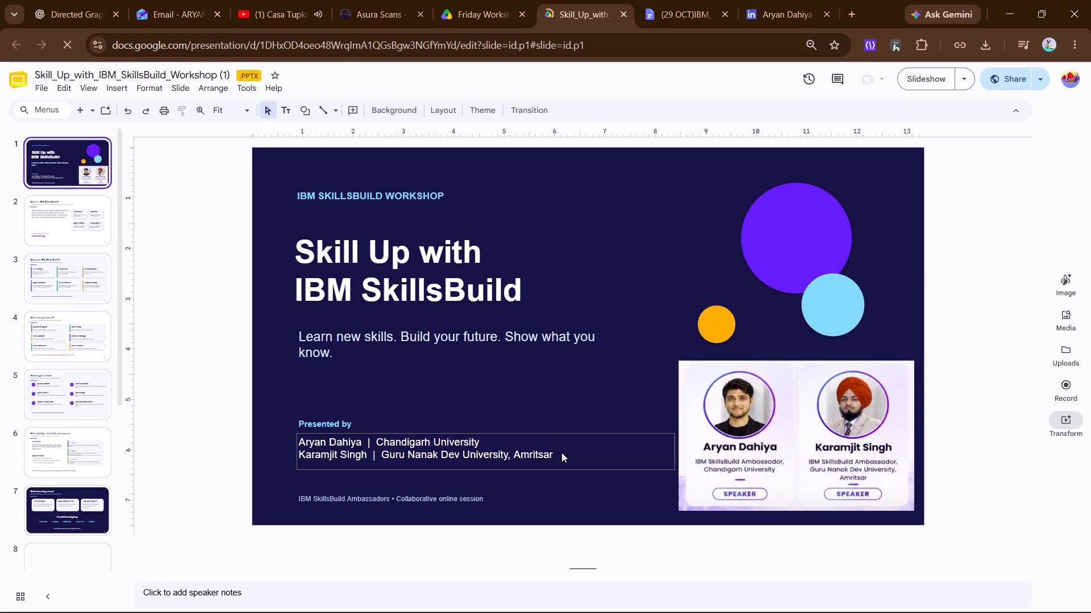
scroll(561, 452, down, 2)
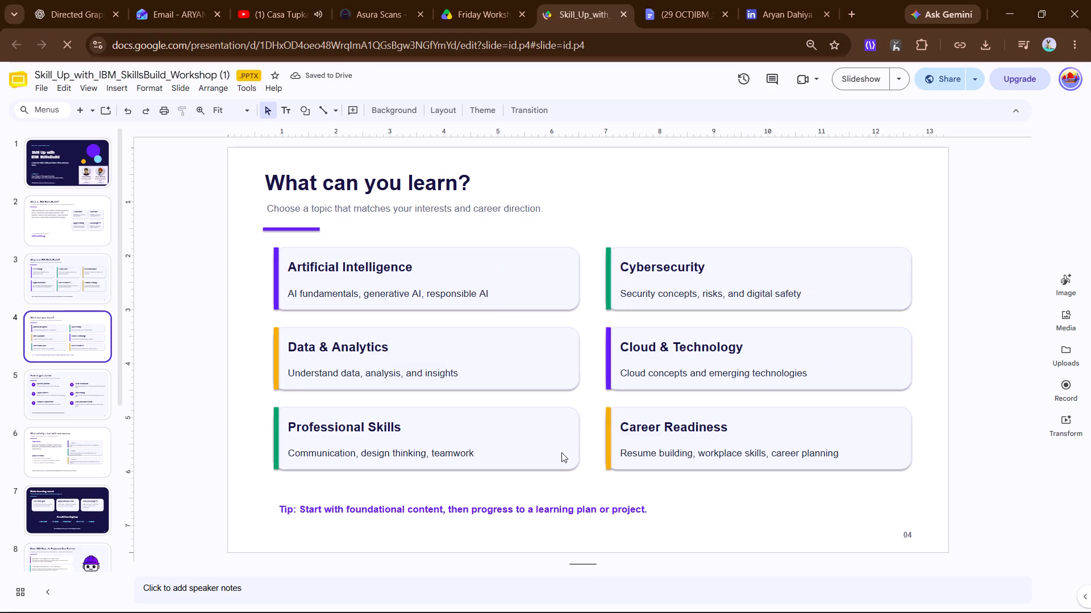
scroll(561, 452, down, 3)
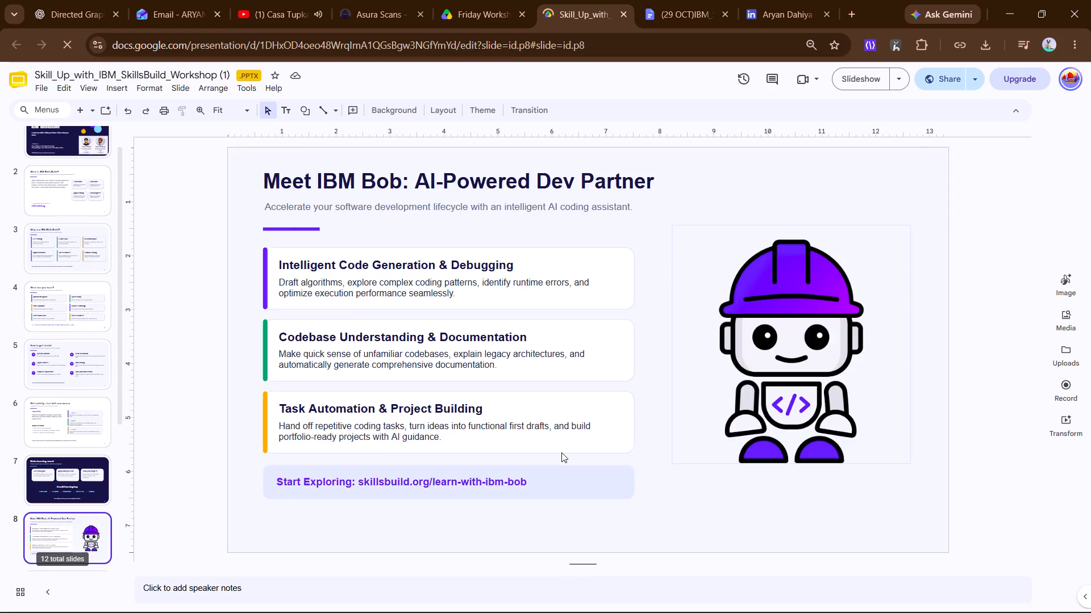
scroll(561, 452, down, 2)
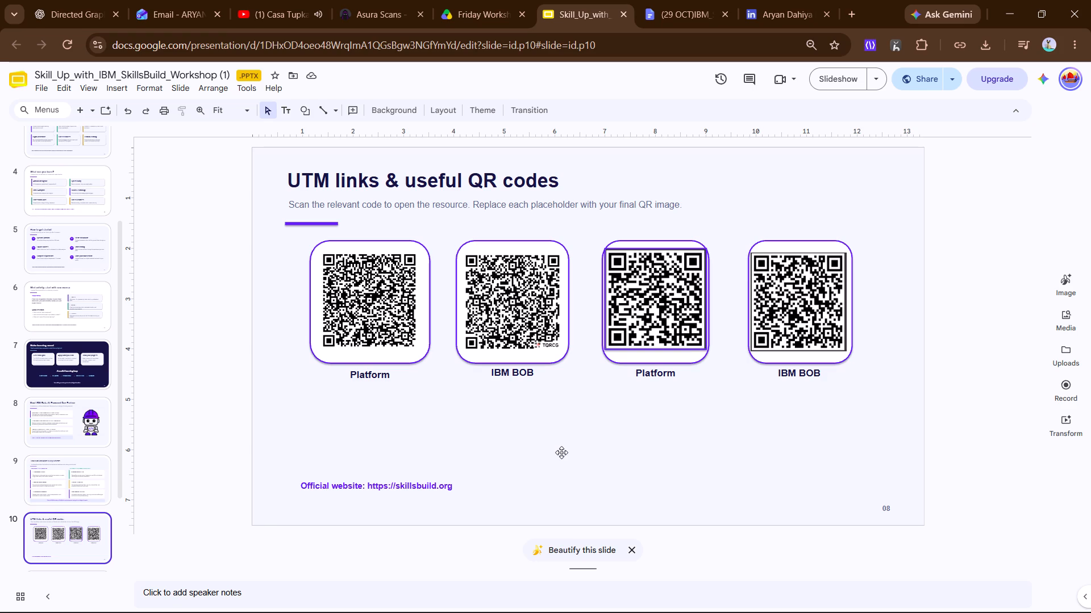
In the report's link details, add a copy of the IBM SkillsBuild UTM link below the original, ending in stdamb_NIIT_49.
click(696, 0)
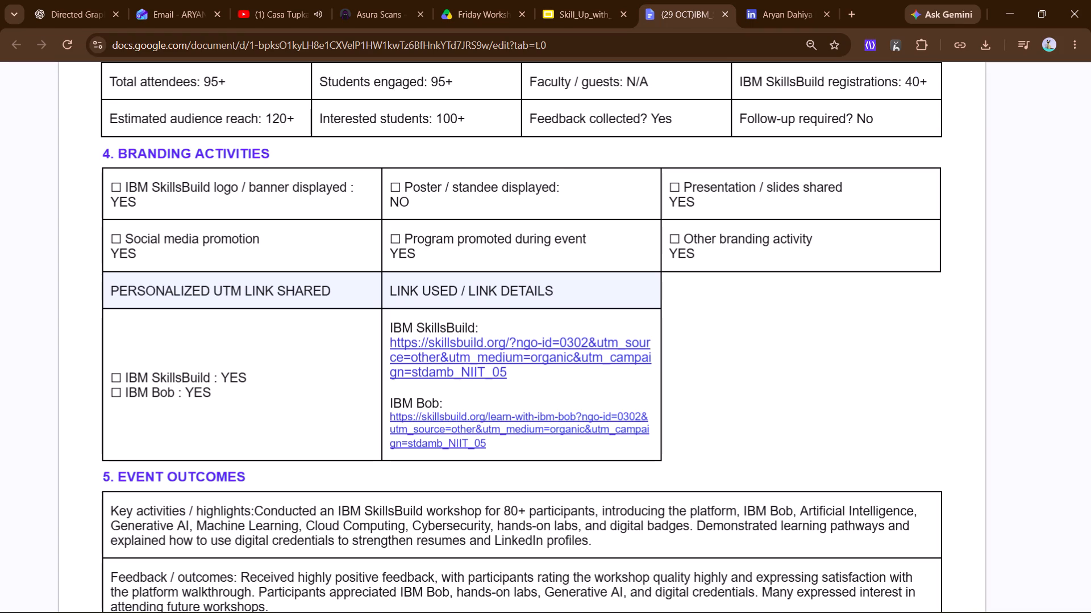
drag(520, 375, 389, 345)
key(ctrl+c)
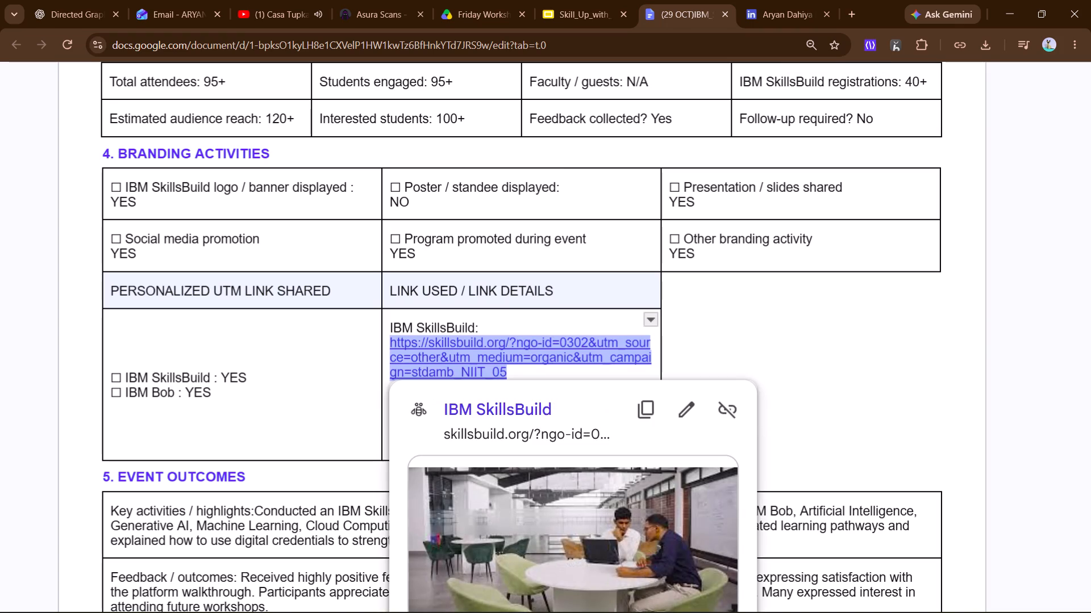
click(519, 374)
key(Return)
key(Return)
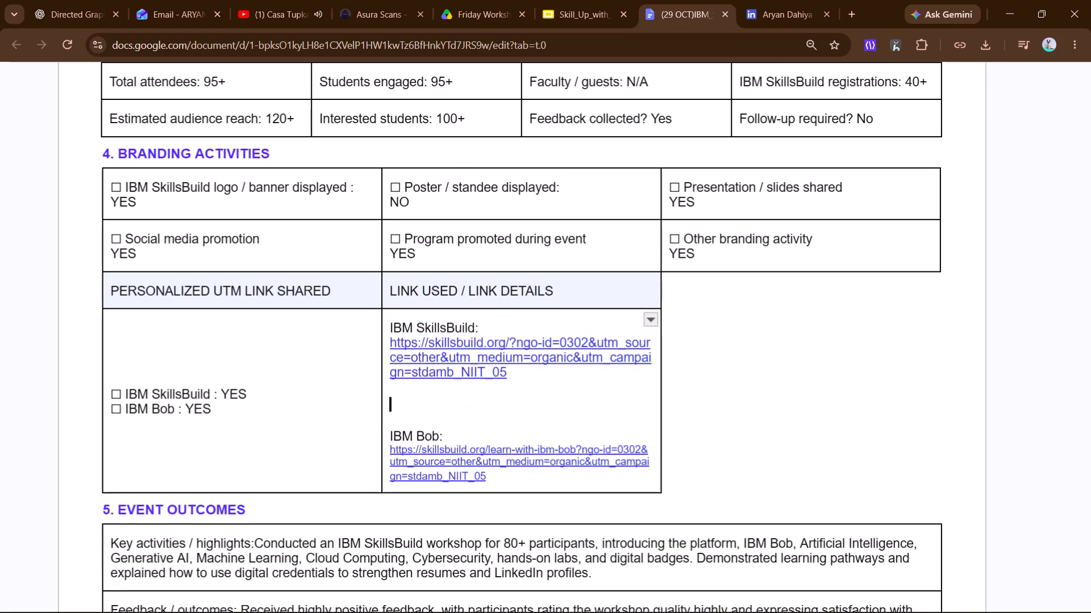
key(ctrl+v)
key(BackSpace)
key(BackSpace)
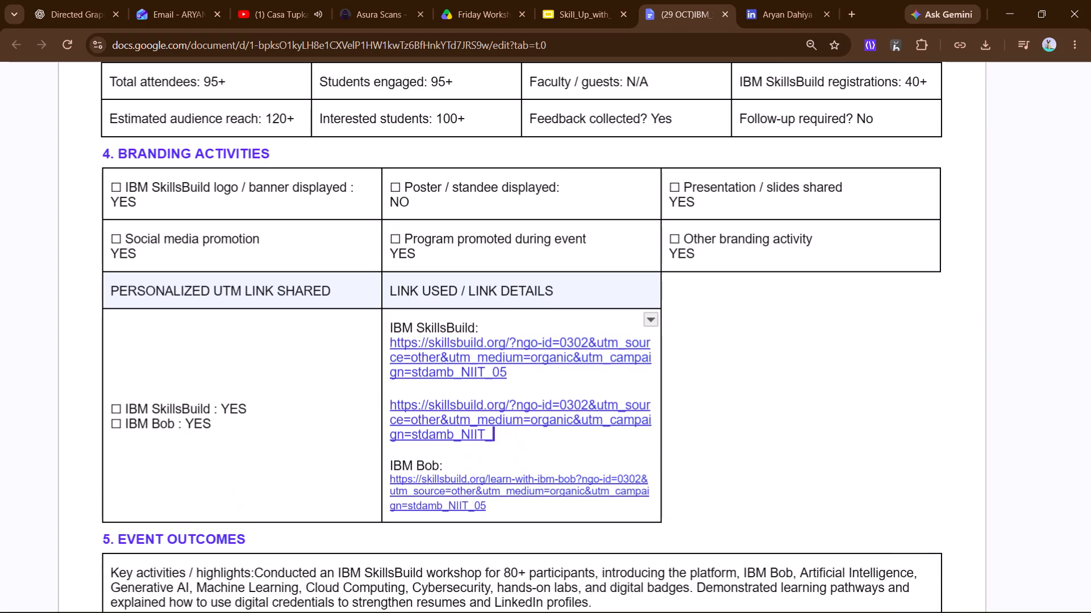
text(49)
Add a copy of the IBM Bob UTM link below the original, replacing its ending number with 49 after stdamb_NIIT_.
scroll(519, 374, down, 1)
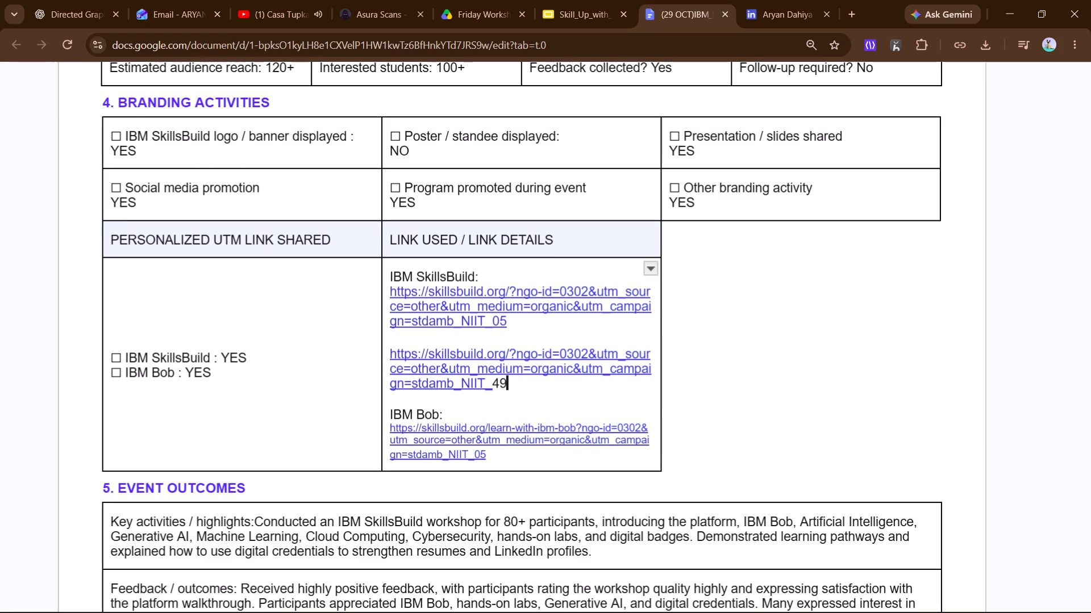
drag(501, 454, 389, 431)
key(ctrl+c)
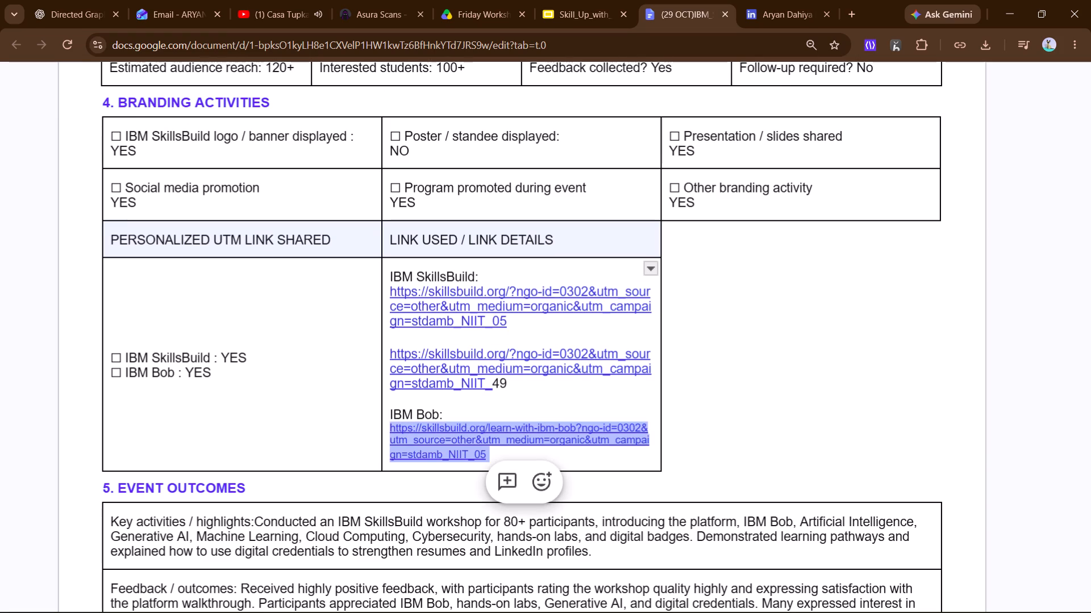
click(489, 457)
key(Return)
key(Return)
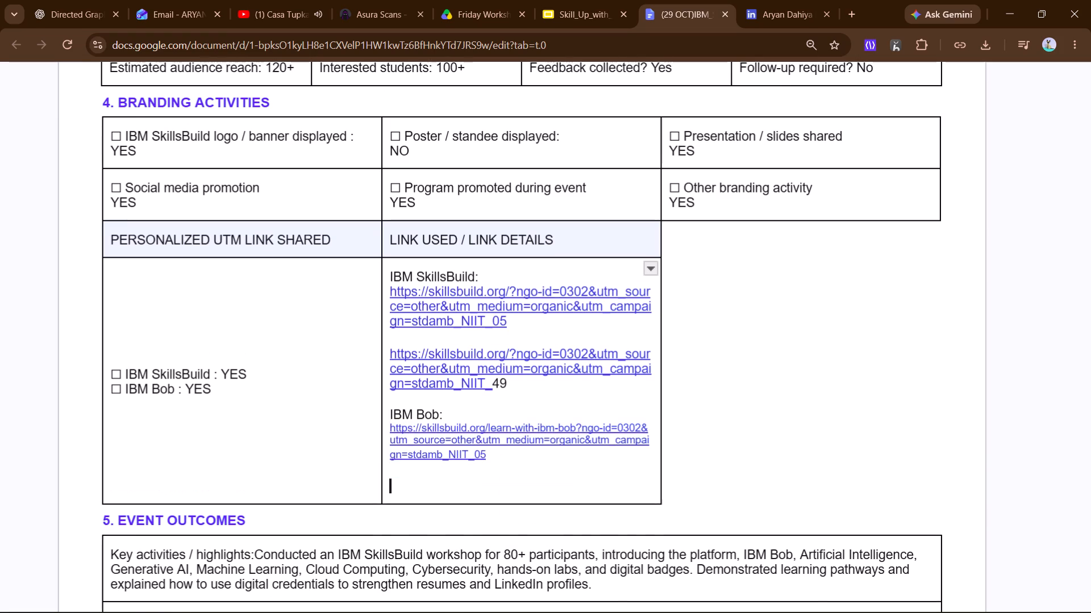
key(ctrl+v)
key(BackSpace)
key(BackSpace)
key(BackSpace)
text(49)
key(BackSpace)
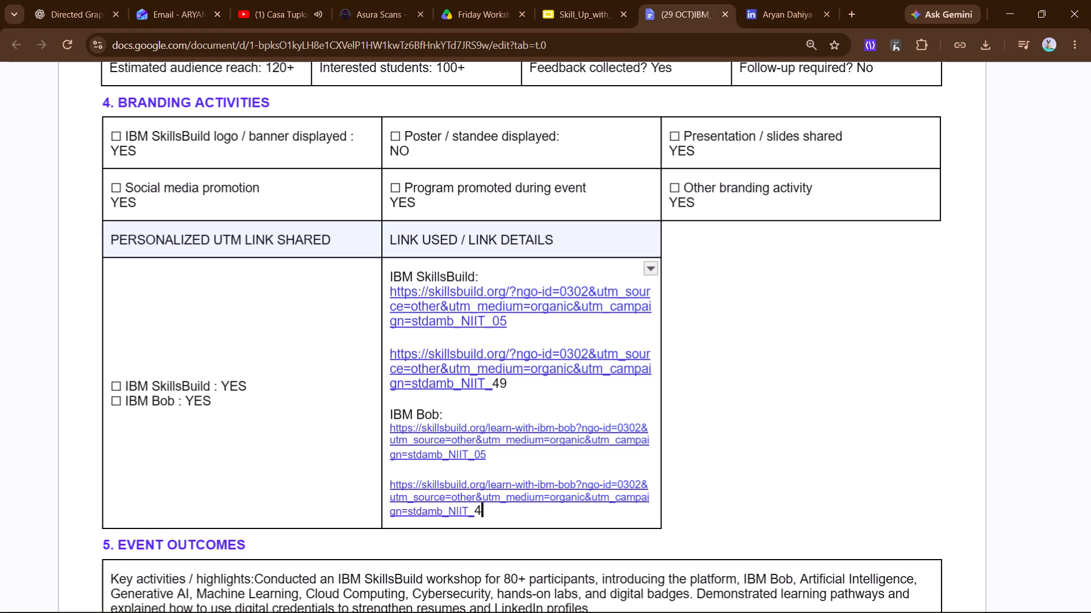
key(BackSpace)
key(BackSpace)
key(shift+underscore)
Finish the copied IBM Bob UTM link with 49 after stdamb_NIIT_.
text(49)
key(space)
Replace the IBM Bob link ending in 49 with its plain-text version, copied through a new browser tab, and hyperlink the whole address.
drag(494, 517, 385, 485)
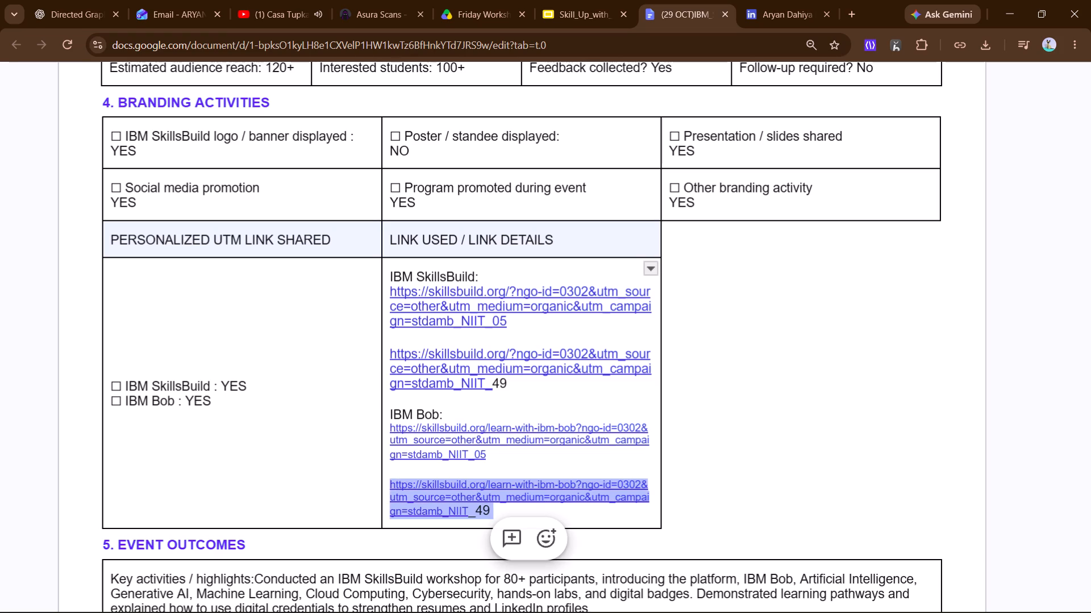
key(ctrl+c)
click(850, 10)
key(ctrl+v)
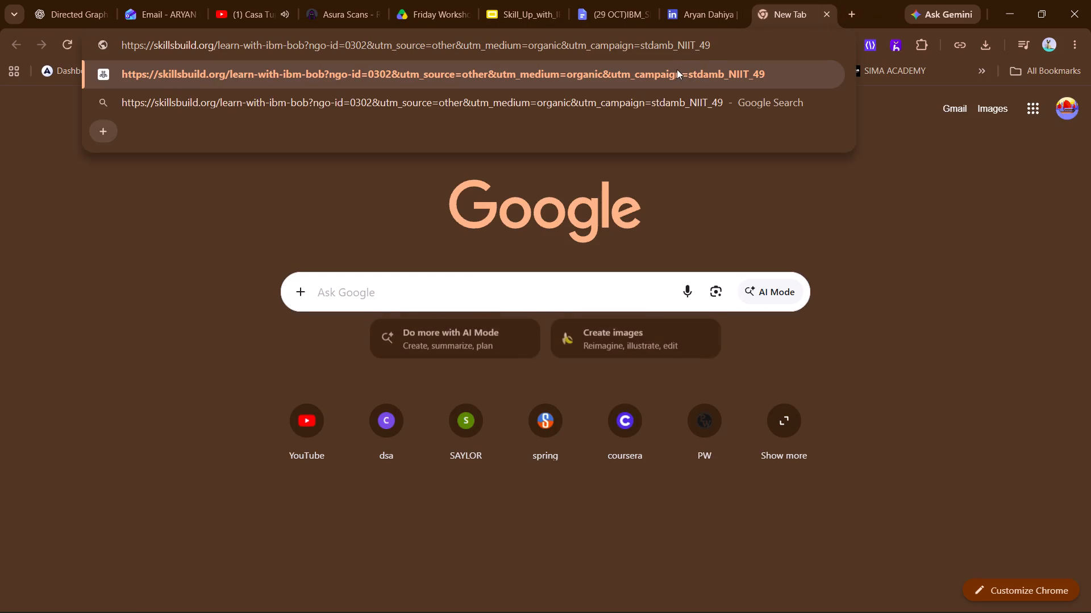
key(ctrl+a)
key(ctrl+c)
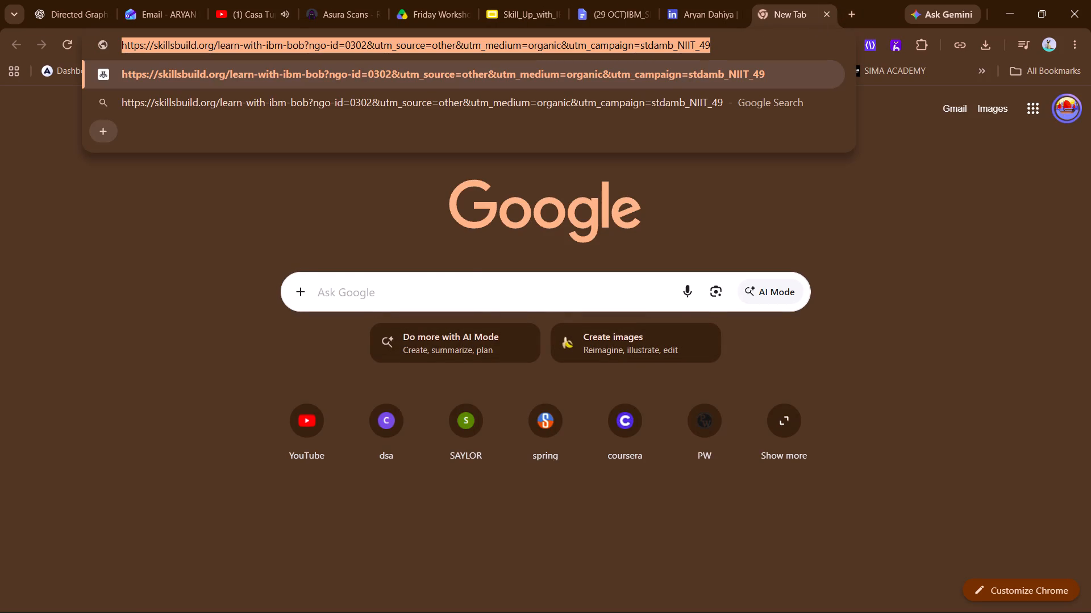
click(714, 0)
click(594, 0)
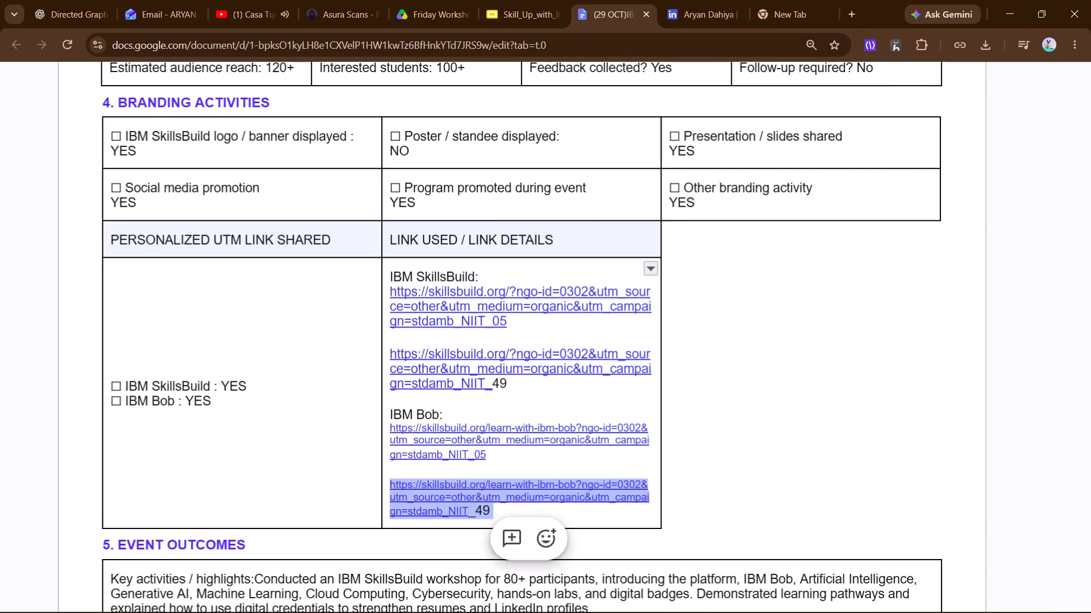
key(BackSpace)
key(ctrl+v)
scroll(604, 471, down, 2)
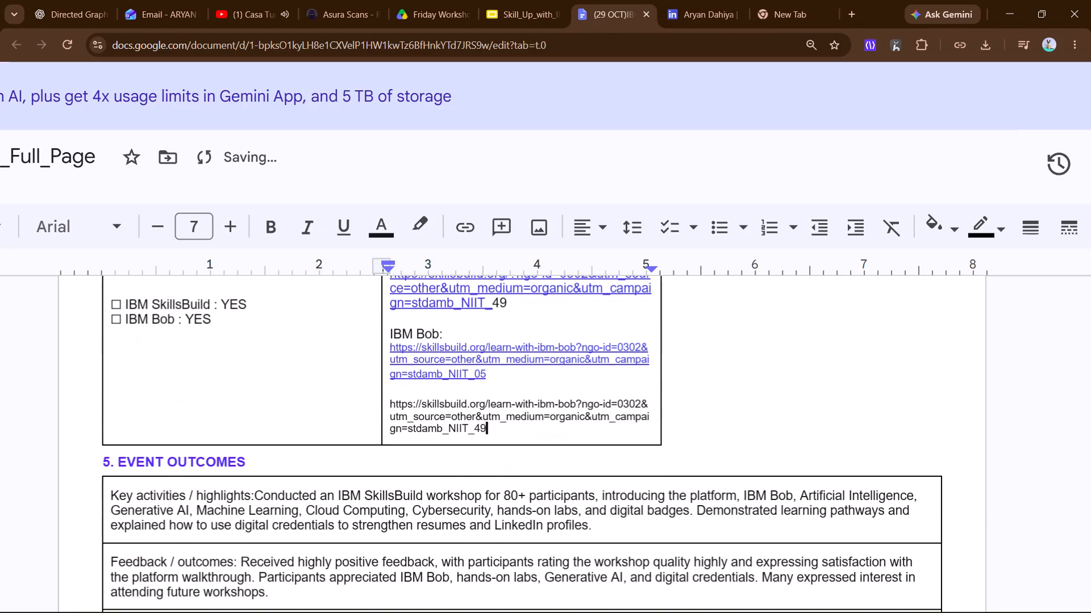
scroll(604, 471, down, 1)
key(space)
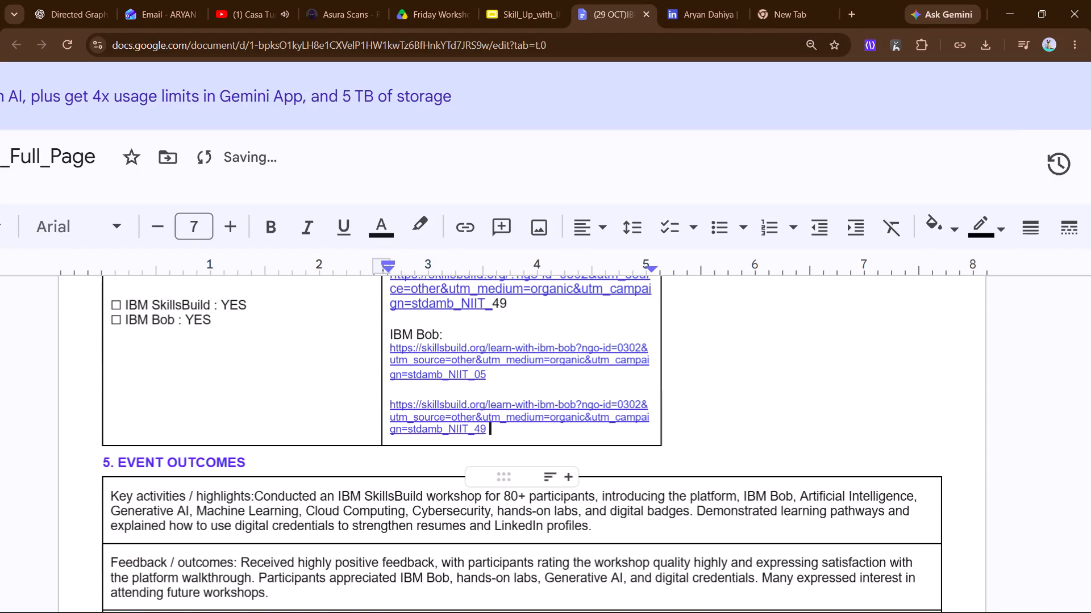
Review the report's evidence links and its ambassador, event, attendance and branding details.
click(890, 539)
click(802, 473)
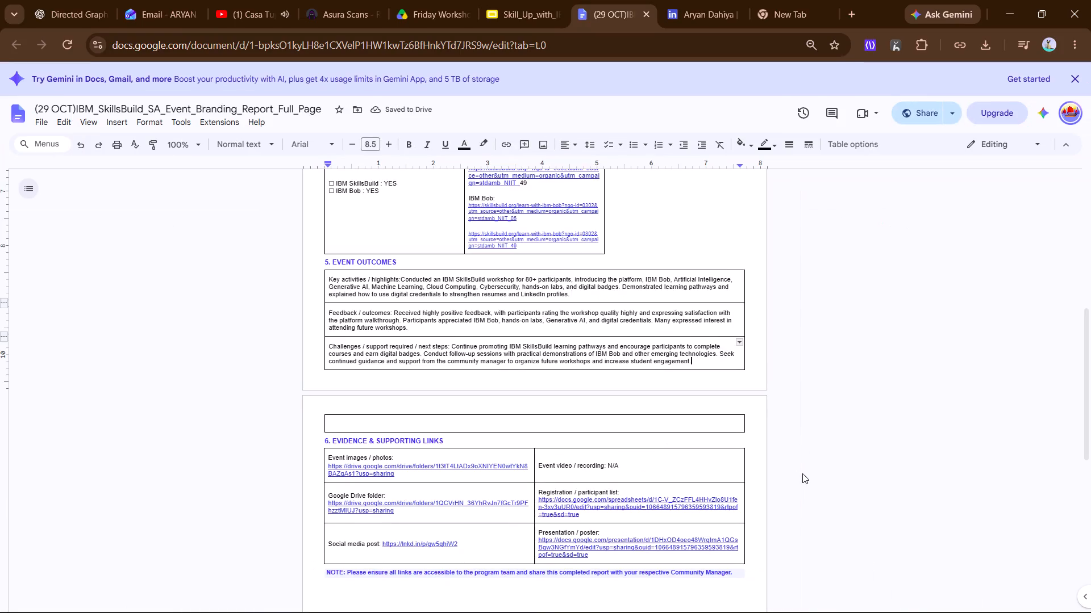
scroll(576, 376, down, 2)
scroll(576, 376, up, 5)
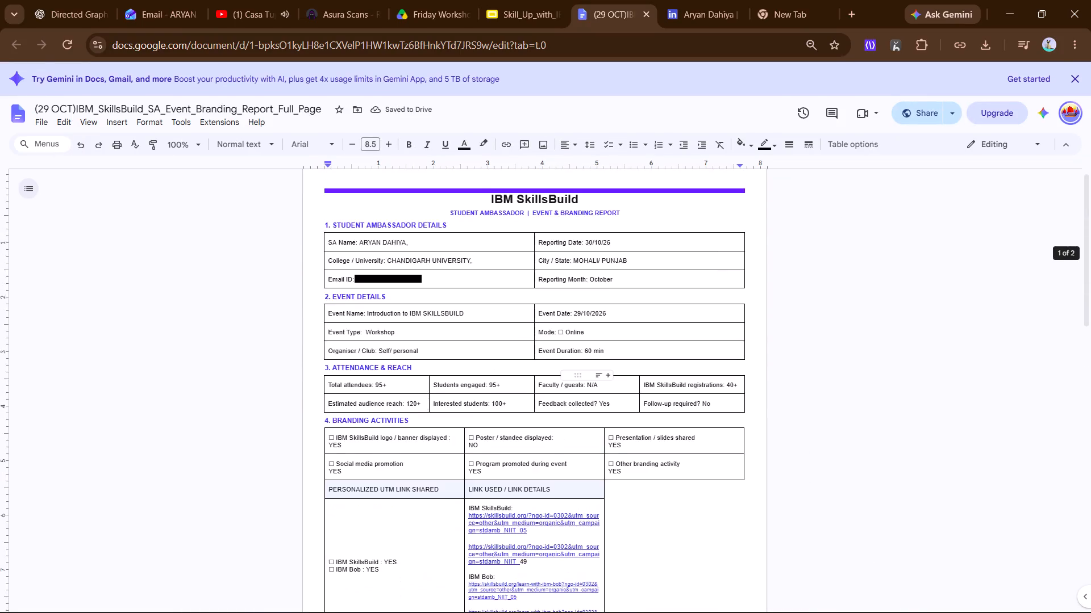
scroll(376, 270, right, 2)
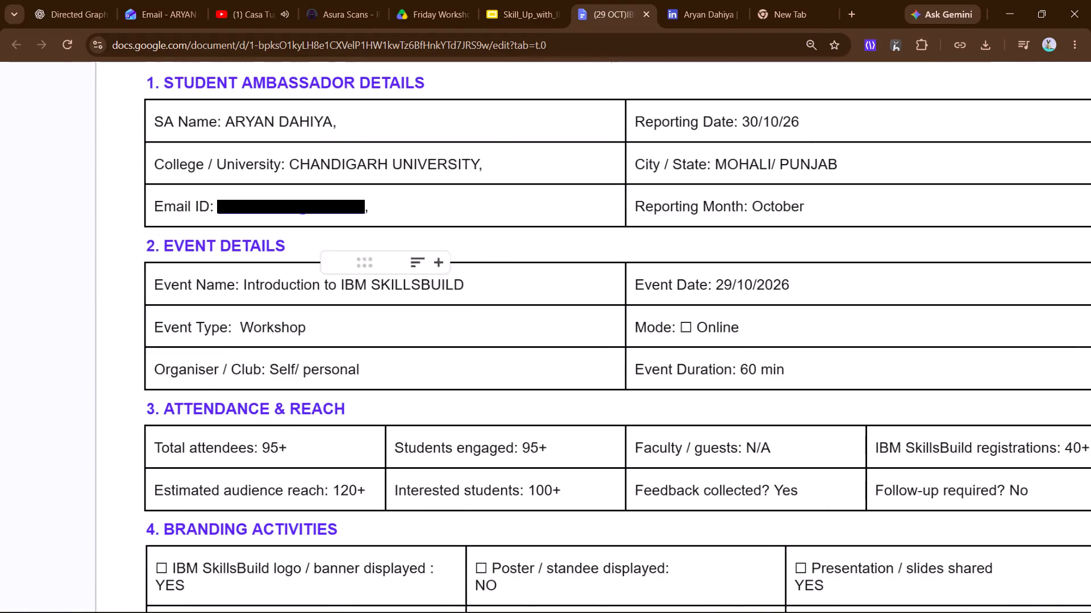
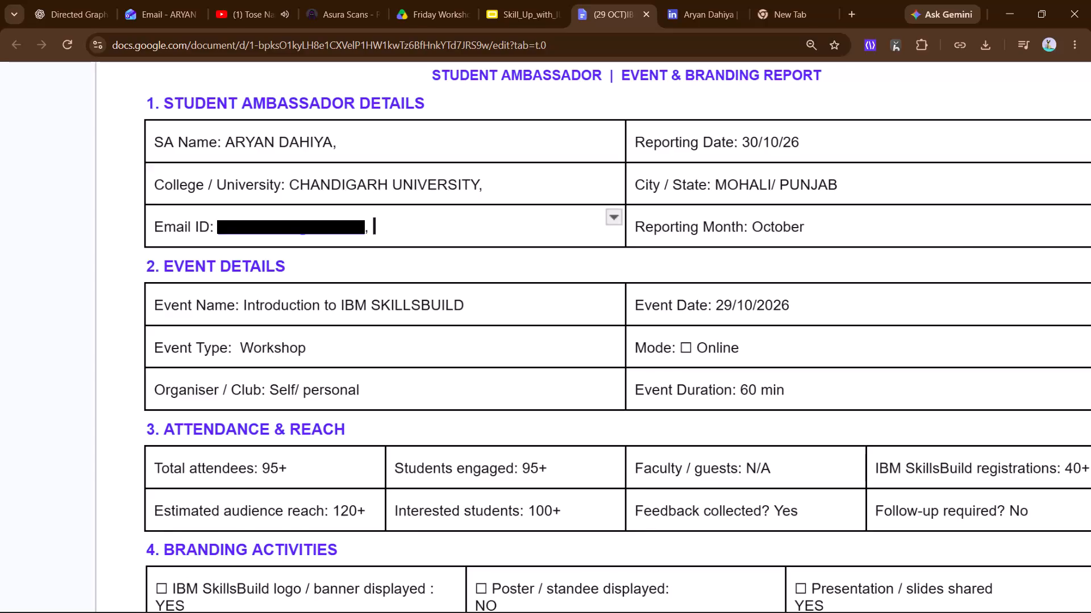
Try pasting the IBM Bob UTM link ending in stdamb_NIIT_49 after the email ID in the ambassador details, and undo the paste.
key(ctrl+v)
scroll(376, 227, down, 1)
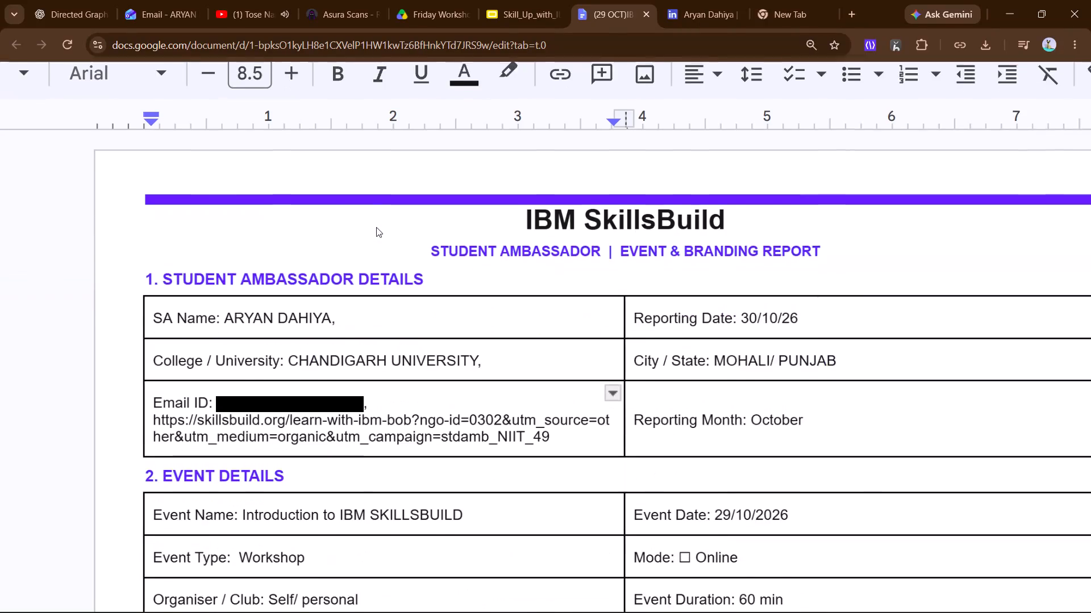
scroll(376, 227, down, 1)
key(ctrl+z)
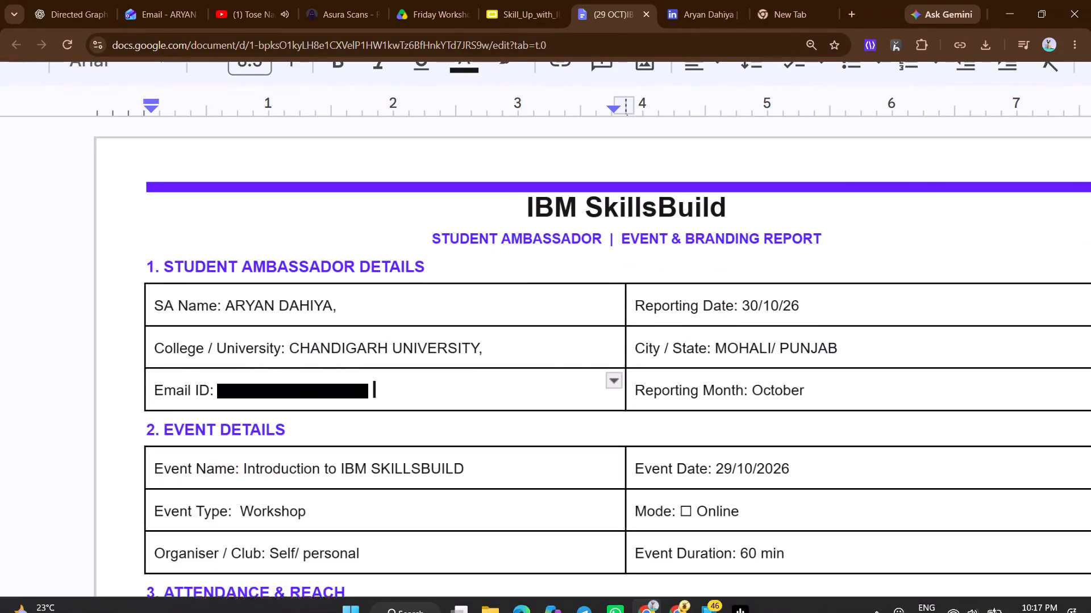
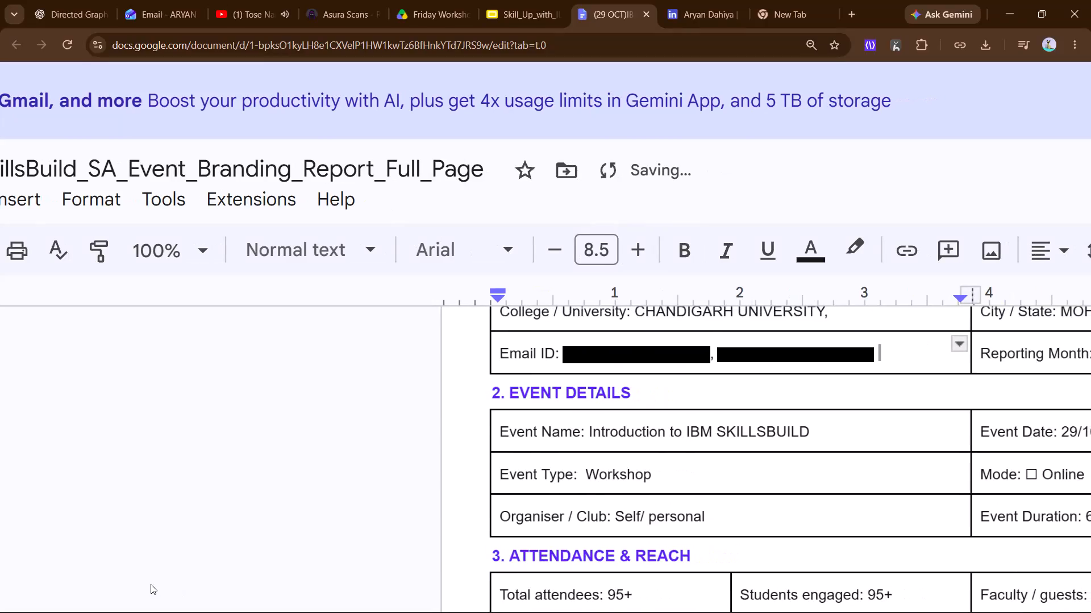
Place the text cursor at the end of the SA Name entry in the Student Ambassador Details section for editing.
click(141, 467)
scroll(374, 434, down, 5)
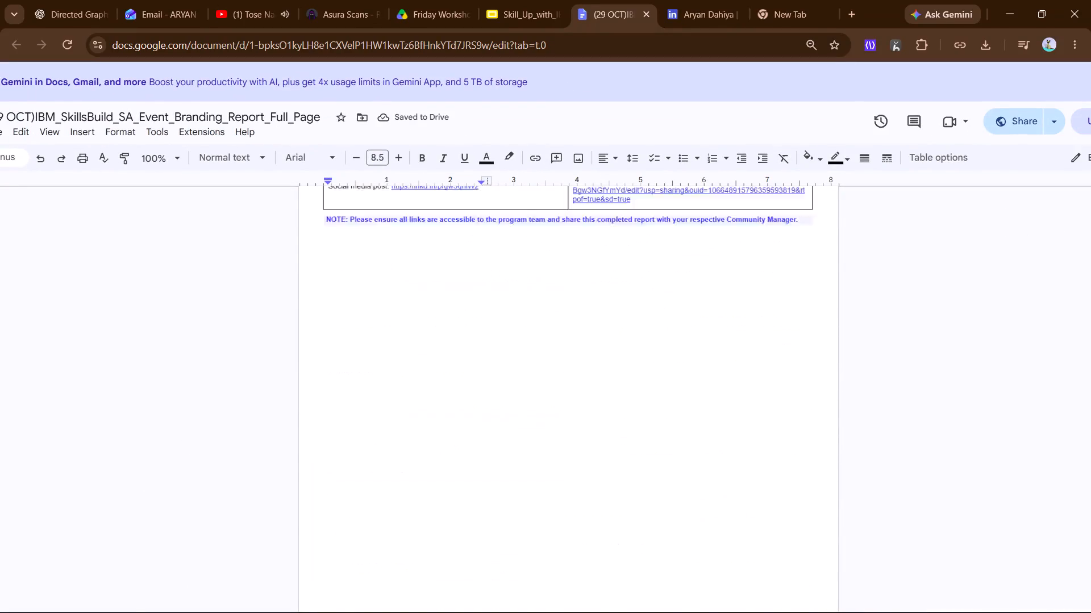
scroll(374, 434, down, 2)
scroll(374, 434, up, 3)
scroll(605, 399, right, 1)
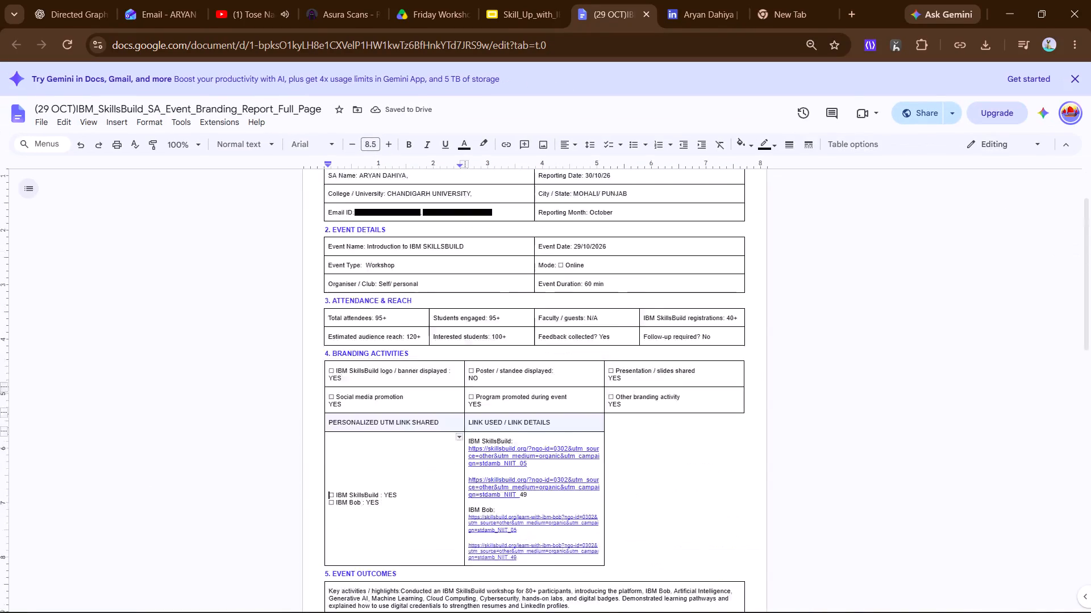
scroll(605, 399, right, 1)
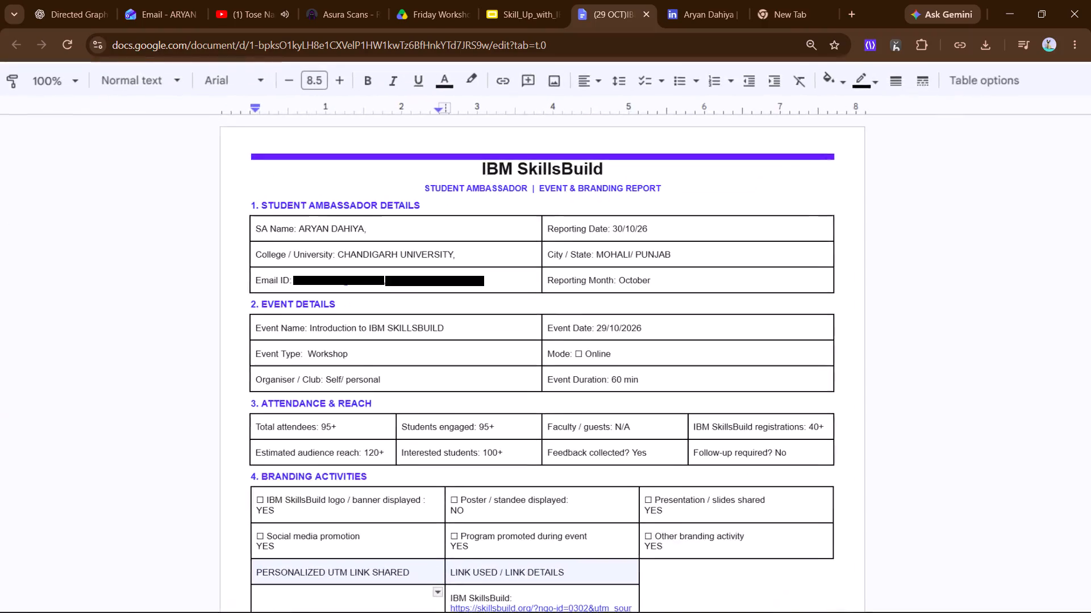
click(355, 224)
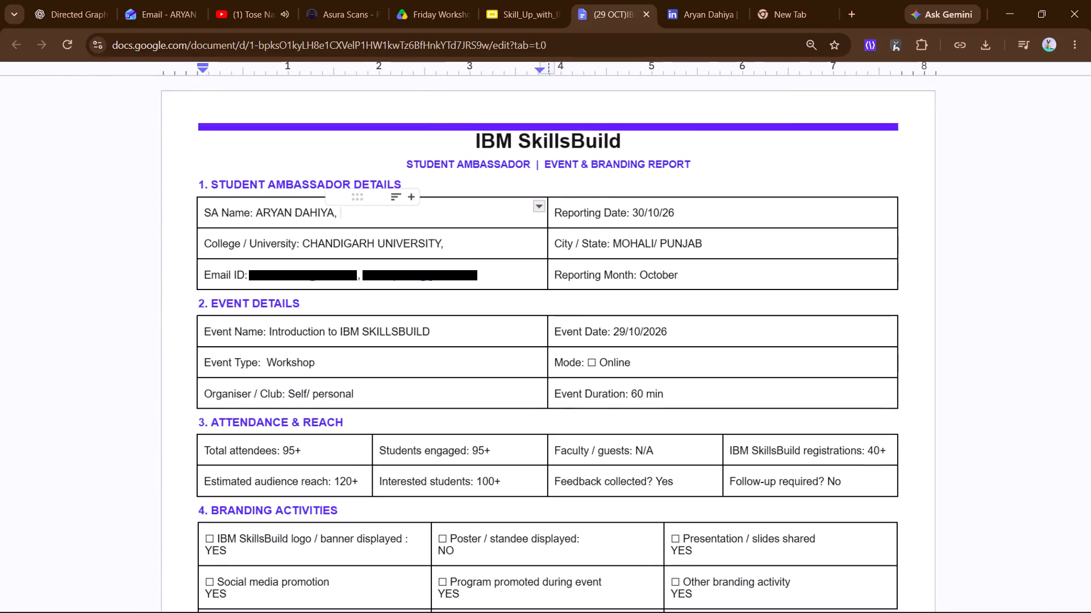
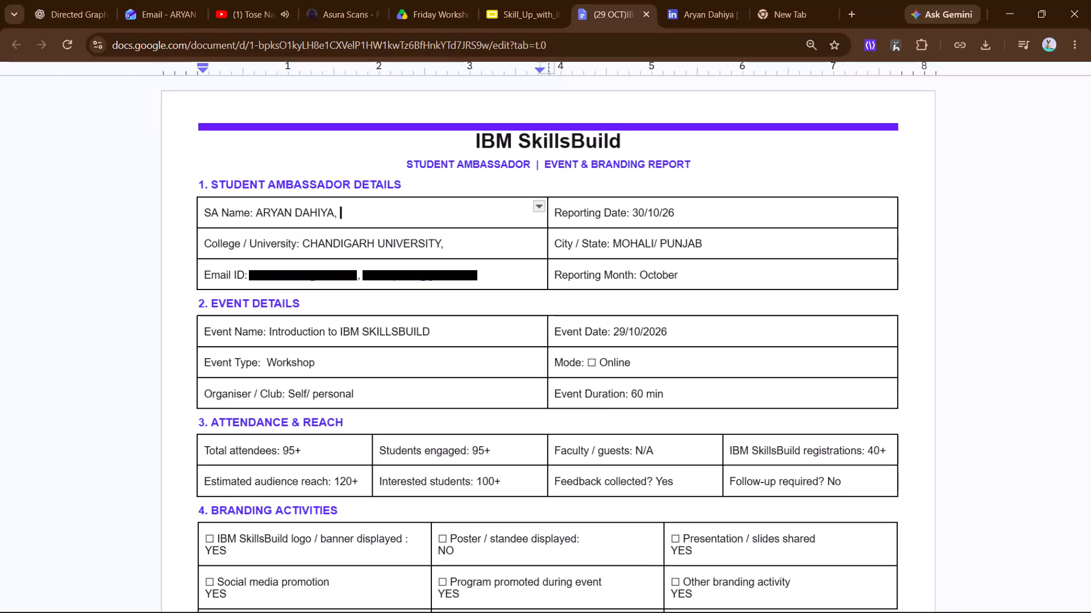
Add the second student ambassador's full name after the comma in the SA Name field of the student ambassador details.
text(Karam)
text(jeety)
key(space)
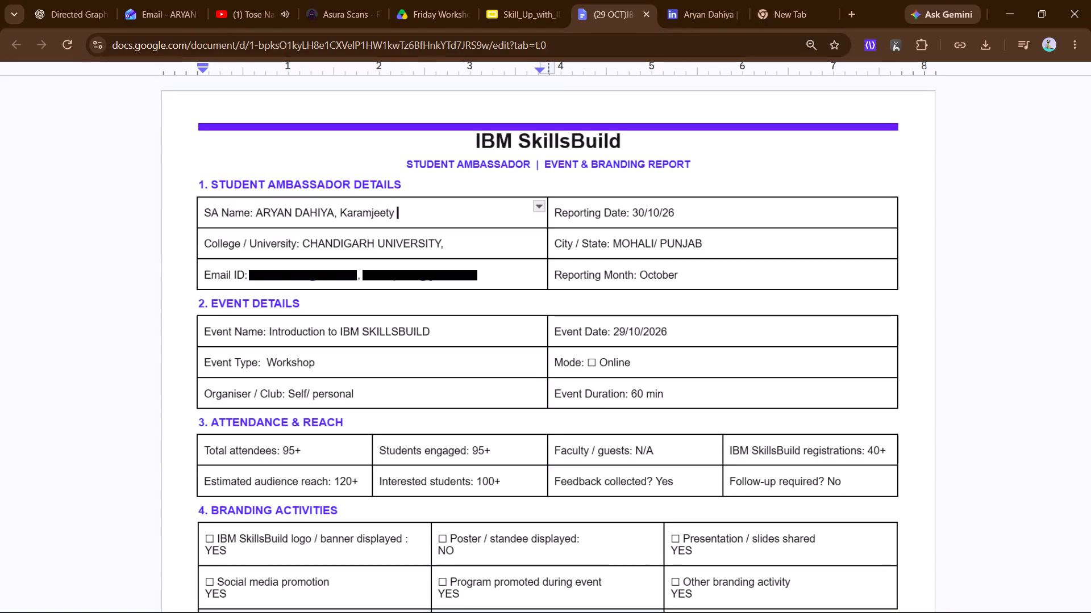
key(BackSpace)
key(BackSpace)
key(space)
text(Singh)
click(182, 402)
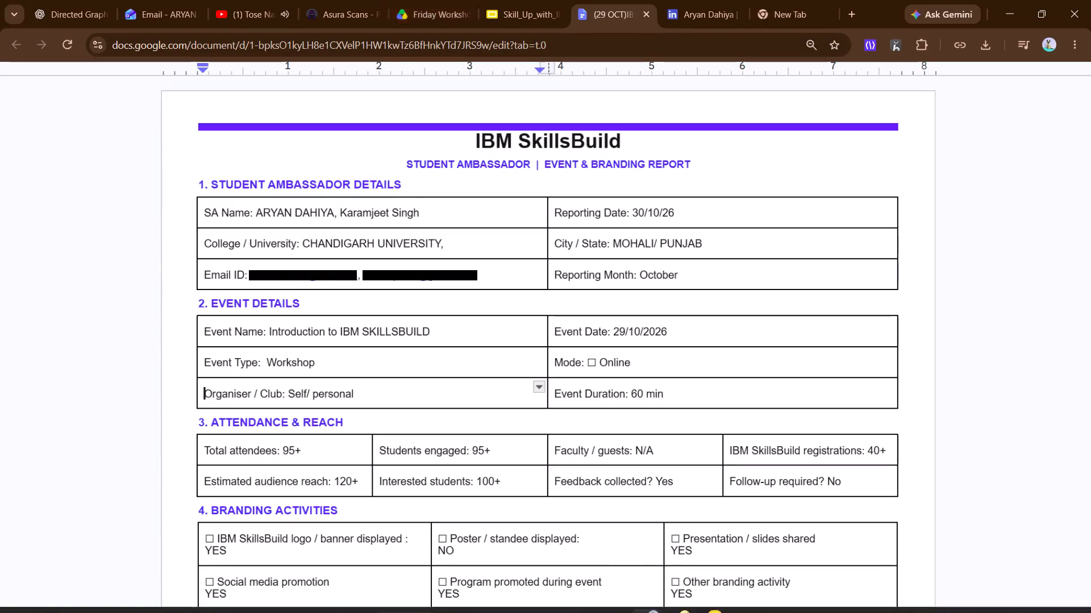
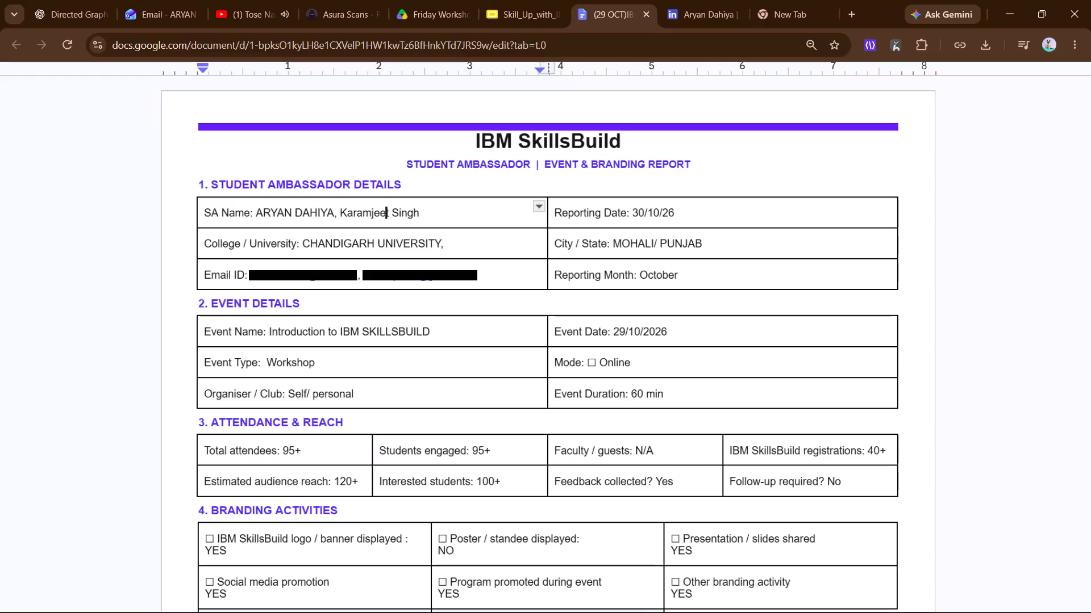
Correct the second student ambassador's first name to Karamjit in the SA Name field.
key(BackSpace)
key(BackSpace)
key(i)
click(706, 314)
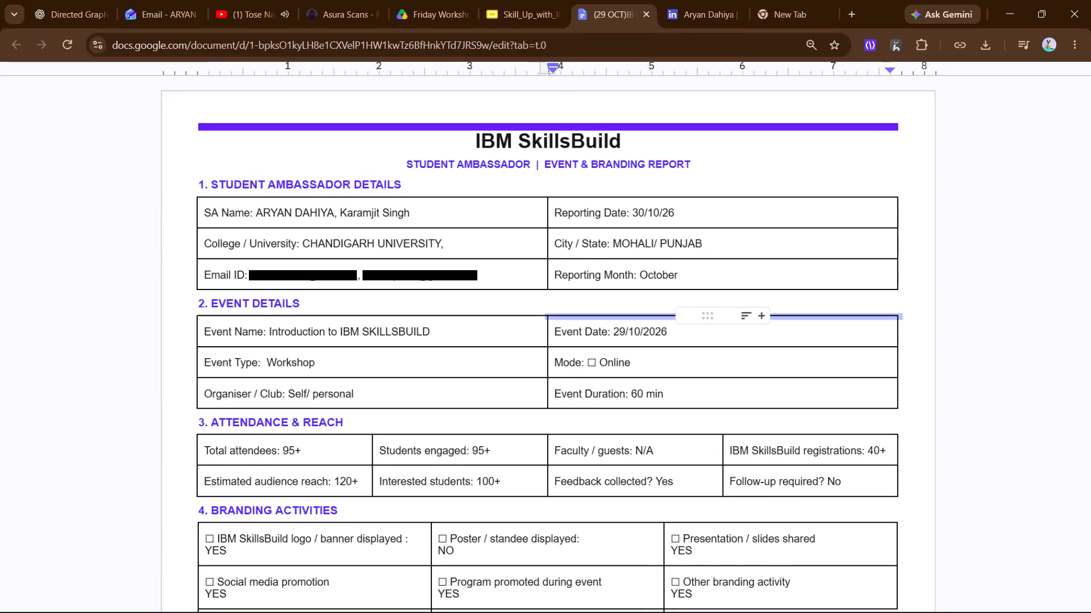
Review the report from the student ambassador details through the evidence links and closing note.
scroll(706, 314, down, 1)
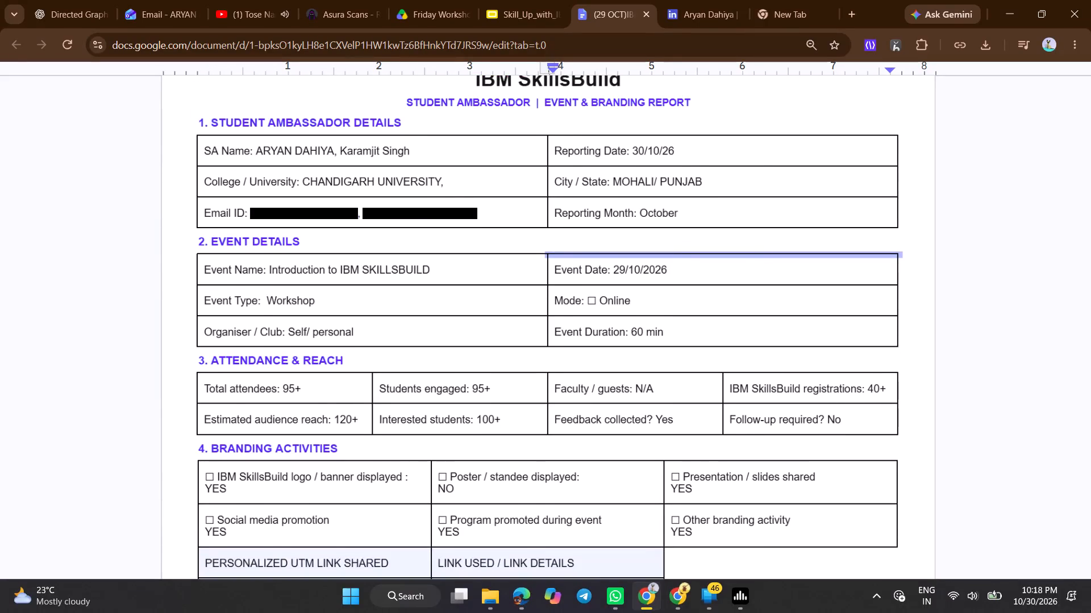
scroll(713, 297, down, 8)
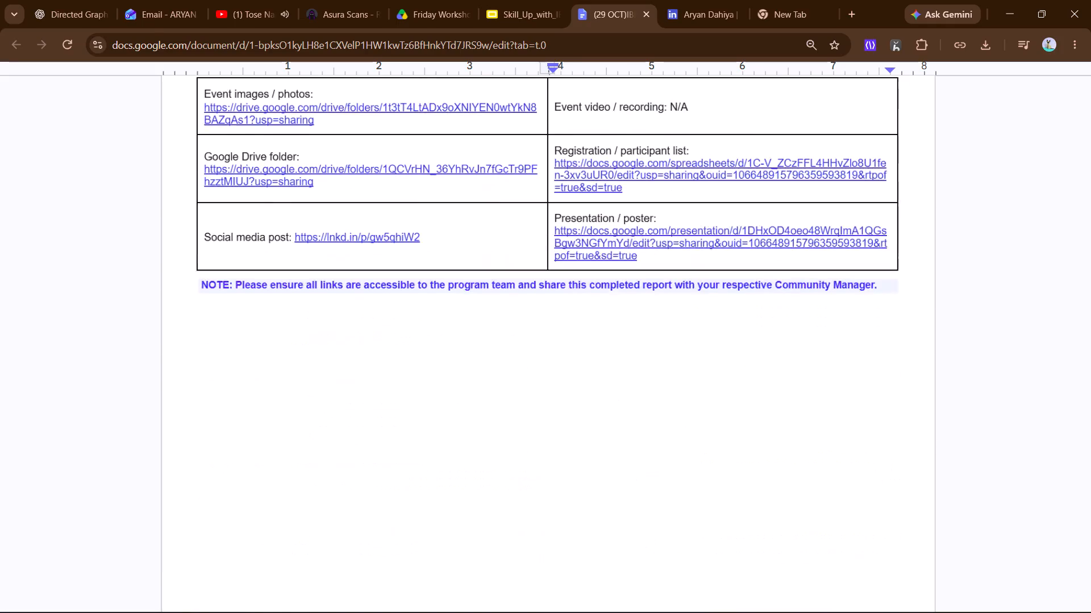
scroll(713, 297, down, 2)
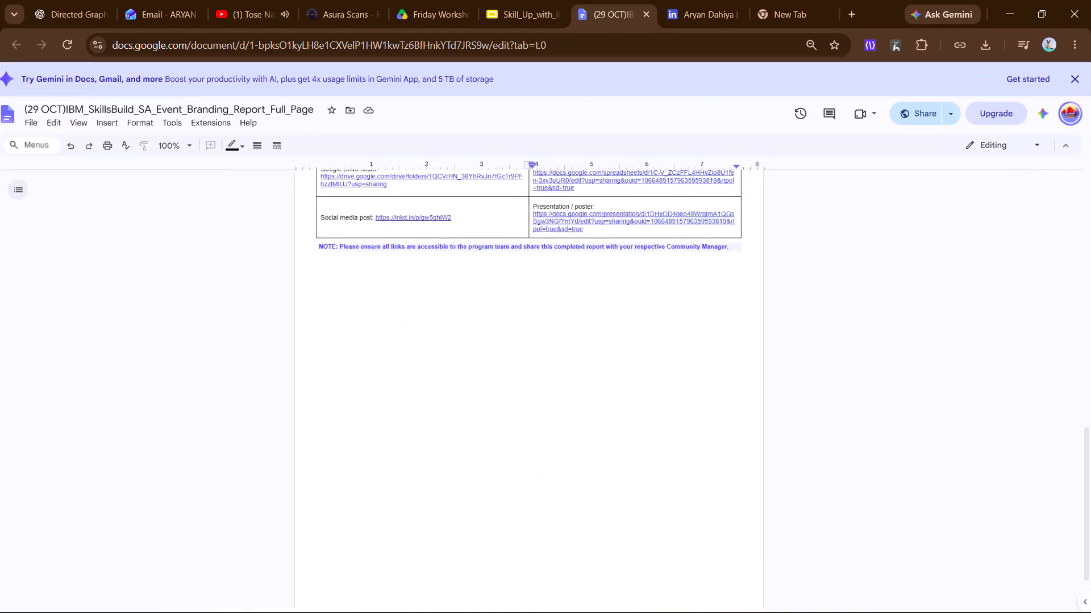
scroll(466, 348, up, 15)
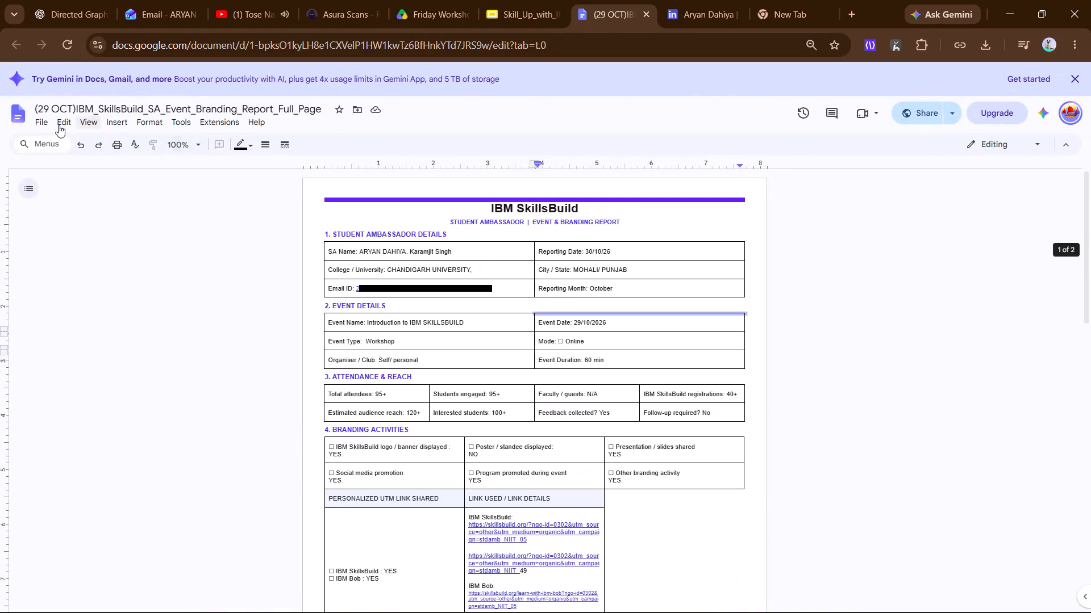
Download the completed 29 October IBM SkillsBuild event branding report as a PDF document.
click(35, 120)
click(35, 120)
click(44, 123)
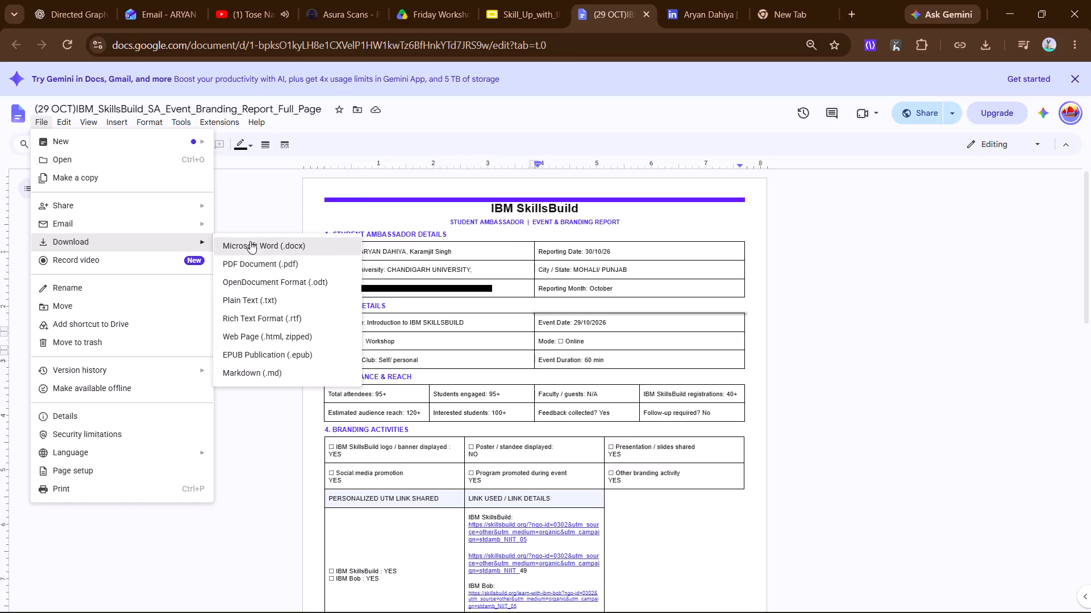
click(253, 262)
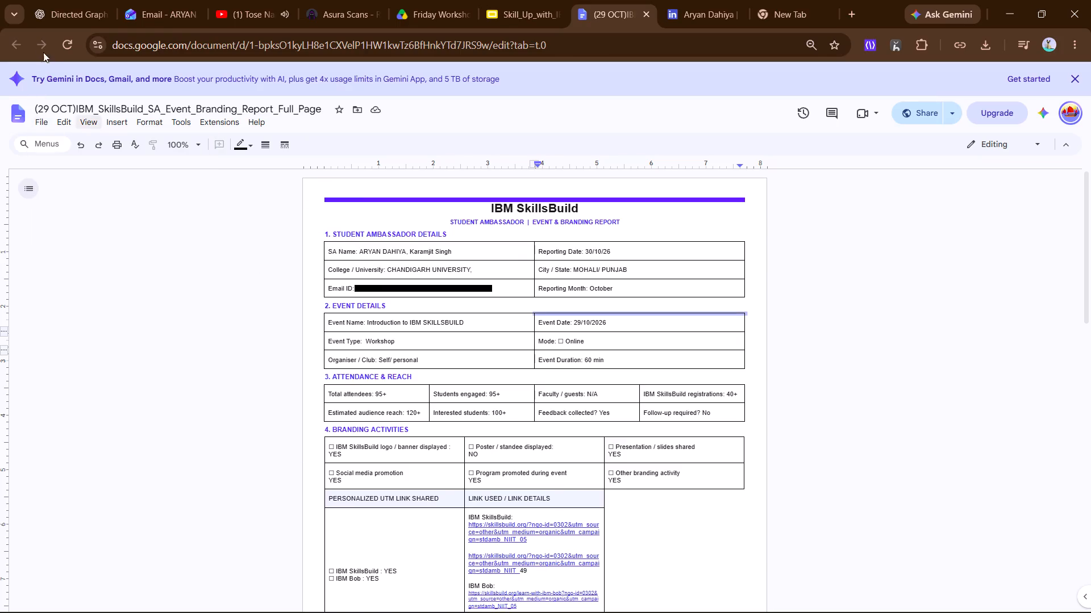
Switch to the Google Drive folder Friday Workshop(29/10/26)(Organised) and open its sharing settings.
click(427, 0)
click(437, 513)
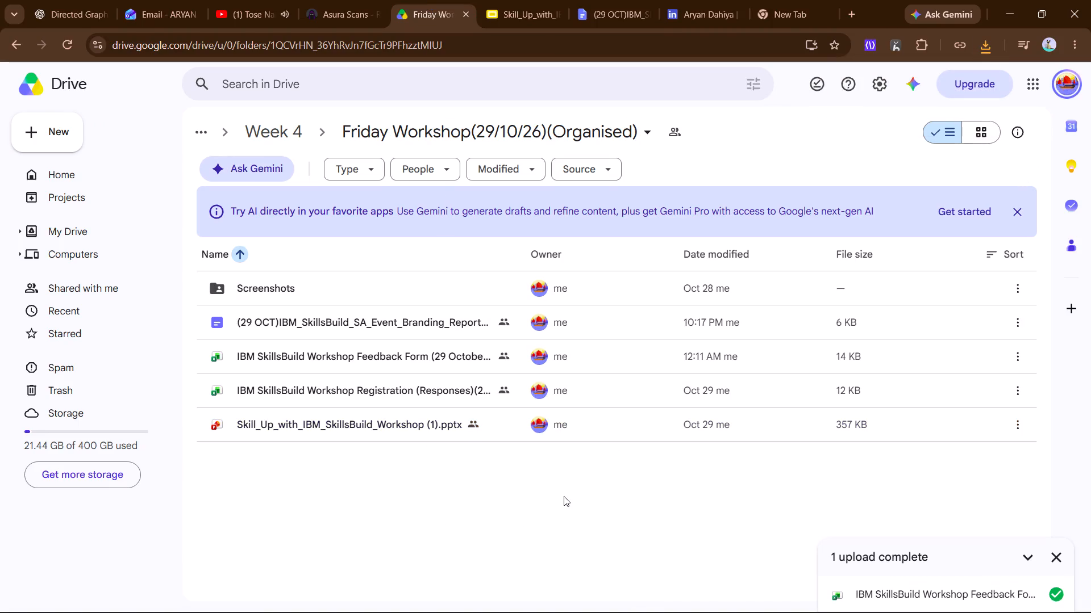
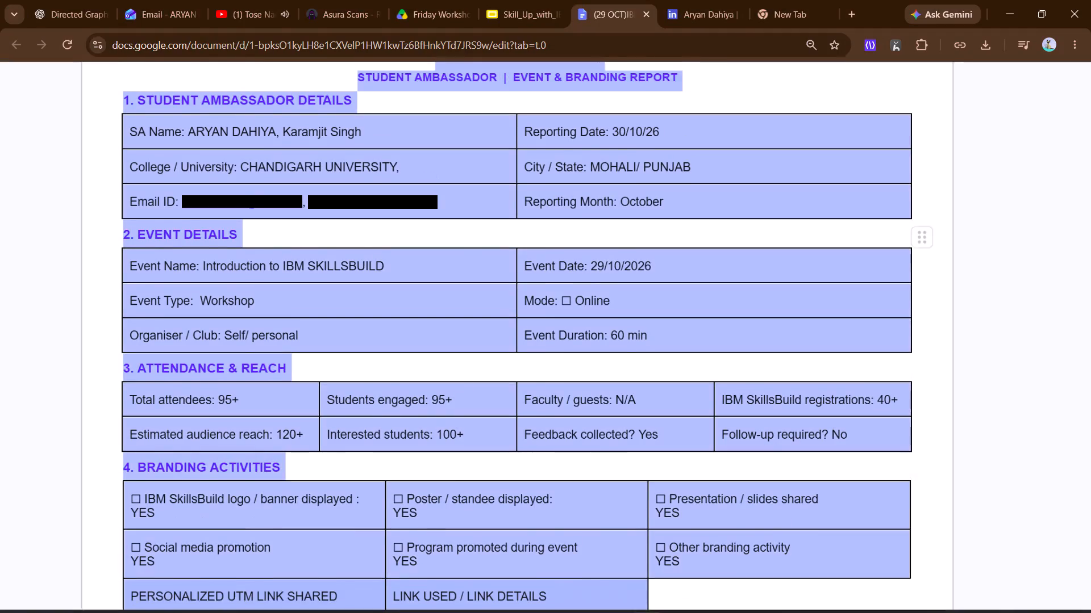
click(406, 319)
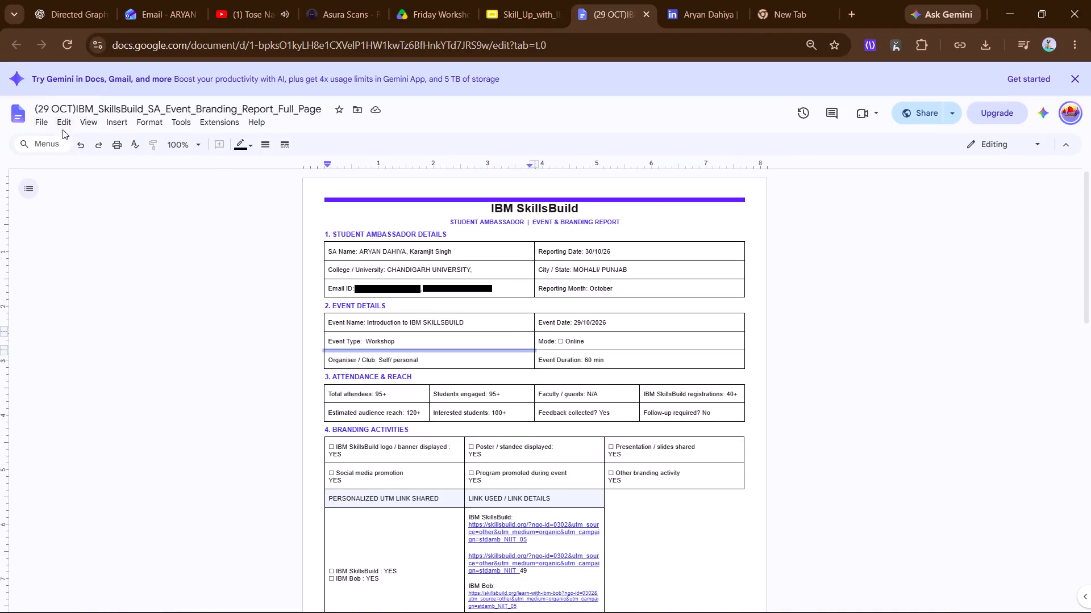
click(41, 122)
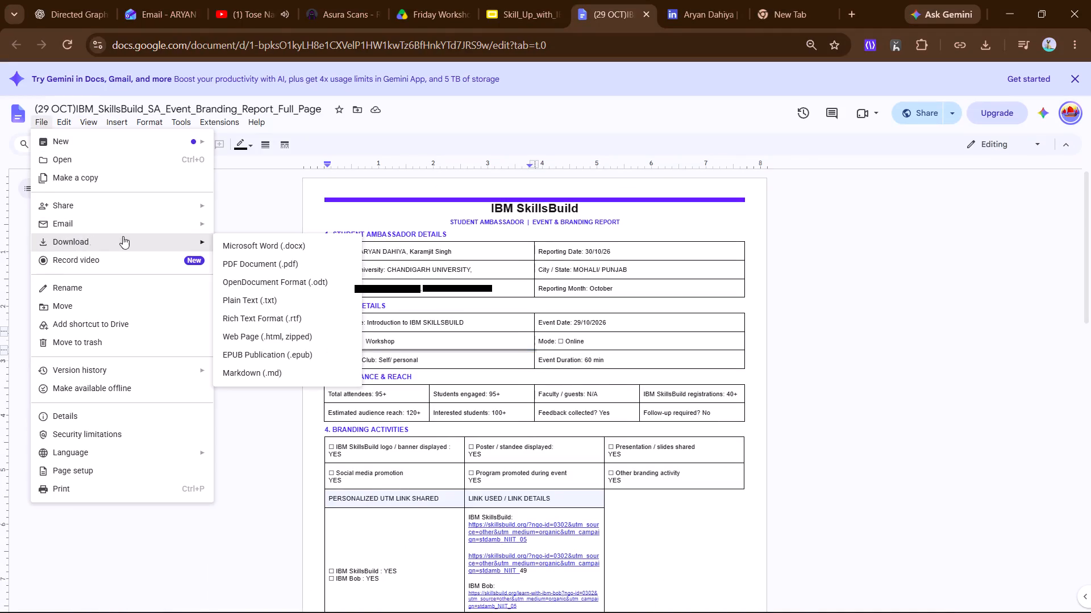
click(247, 266)
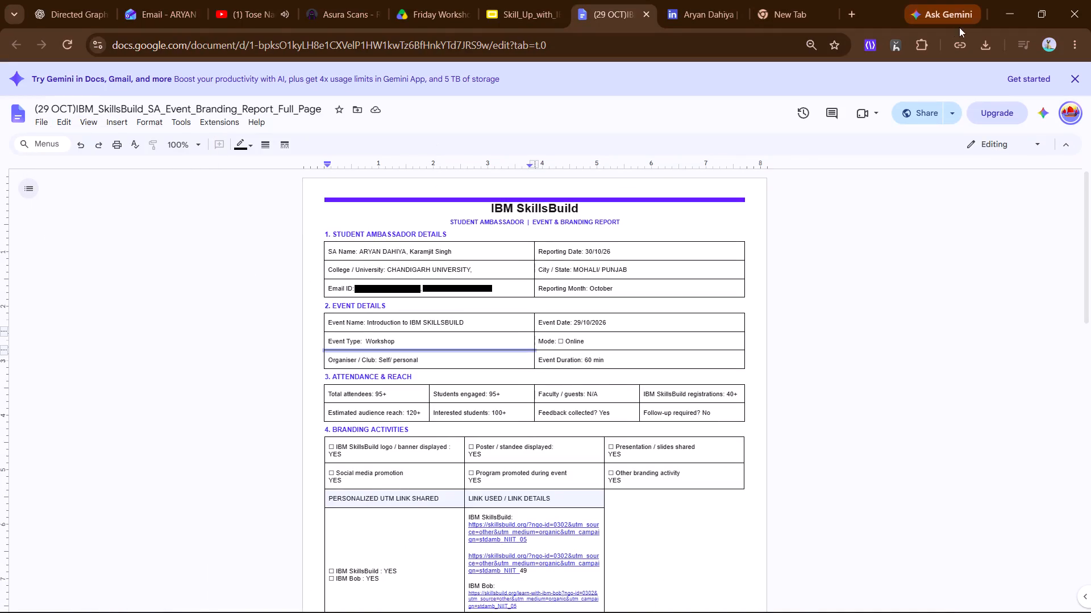
Open the downloaded report PDF and check its attendance, branding activities, UTM links and evidence links on both pages.
click(990, 48)
click(872, 125)
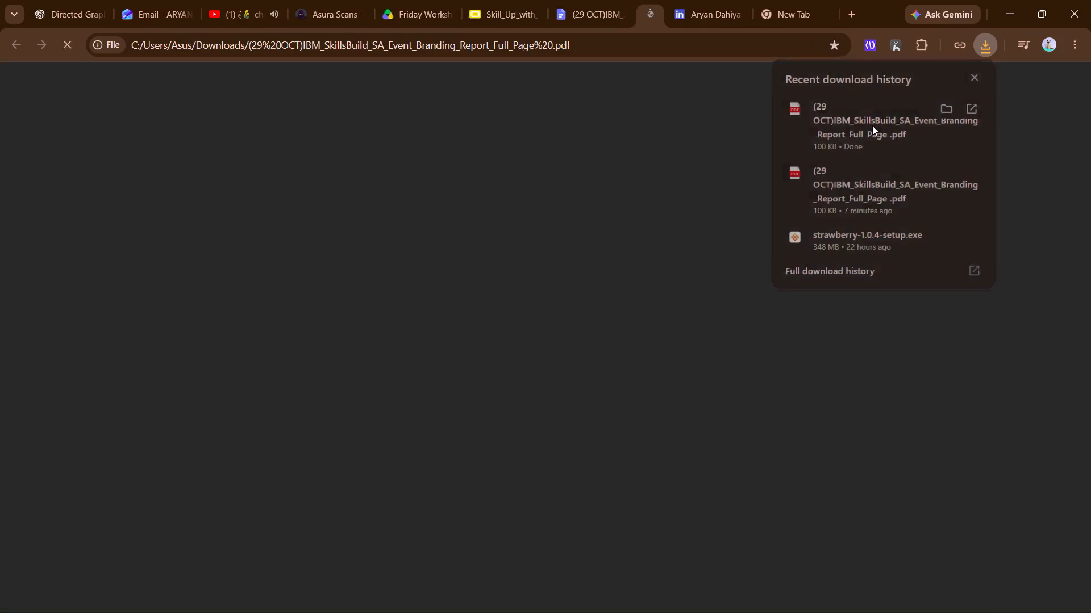
scroll(476, 317, down, 1)
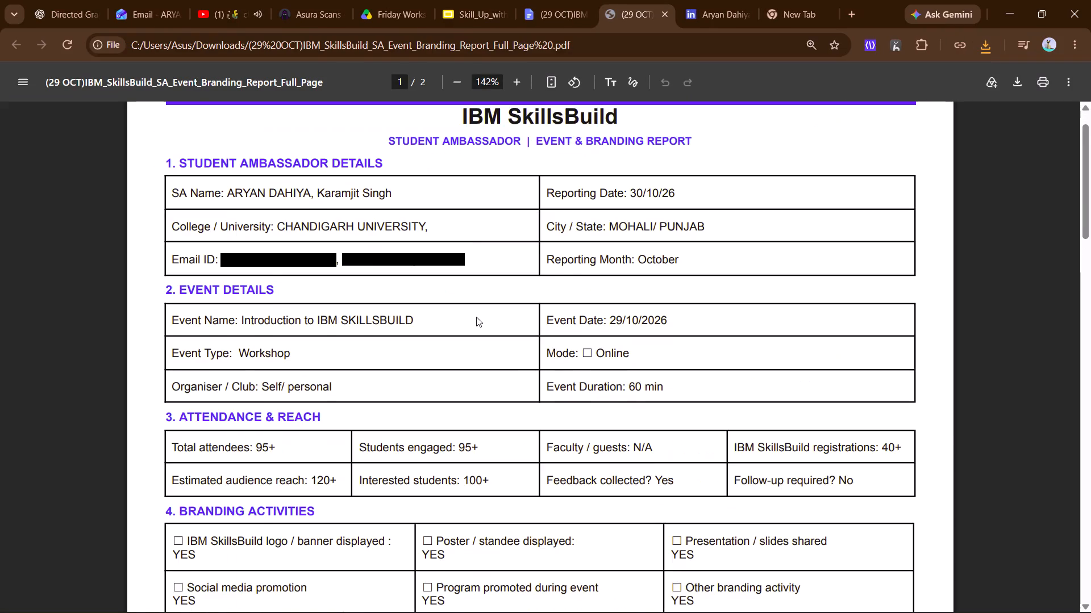
scroll(476, 317, down, 1)
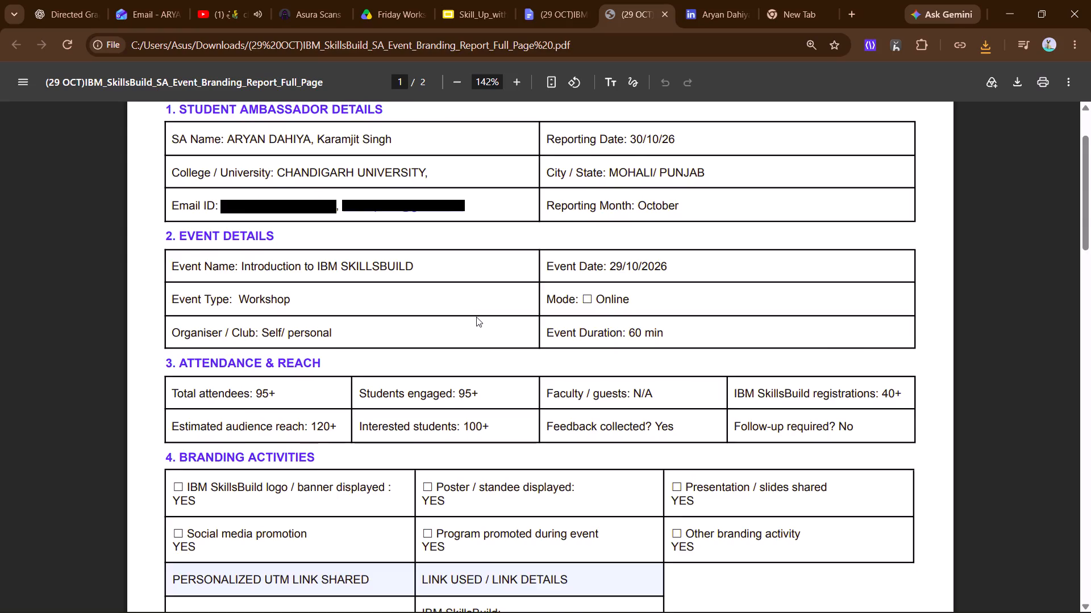
scroll(476, 317, down, 5)
scroll(476, 317, up, 1)
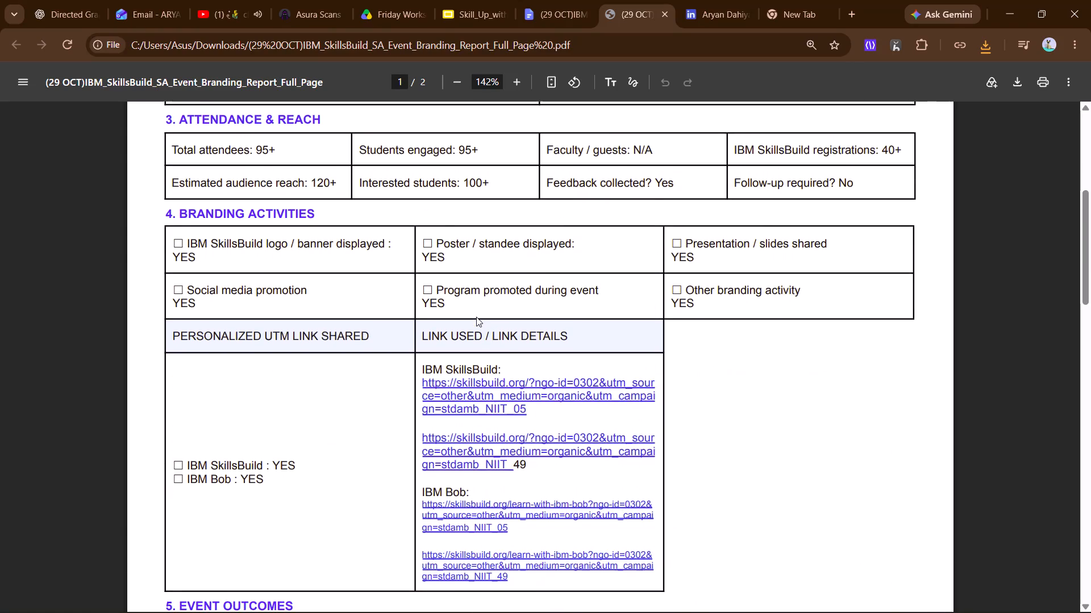
scroll(476, 317, up, 1)
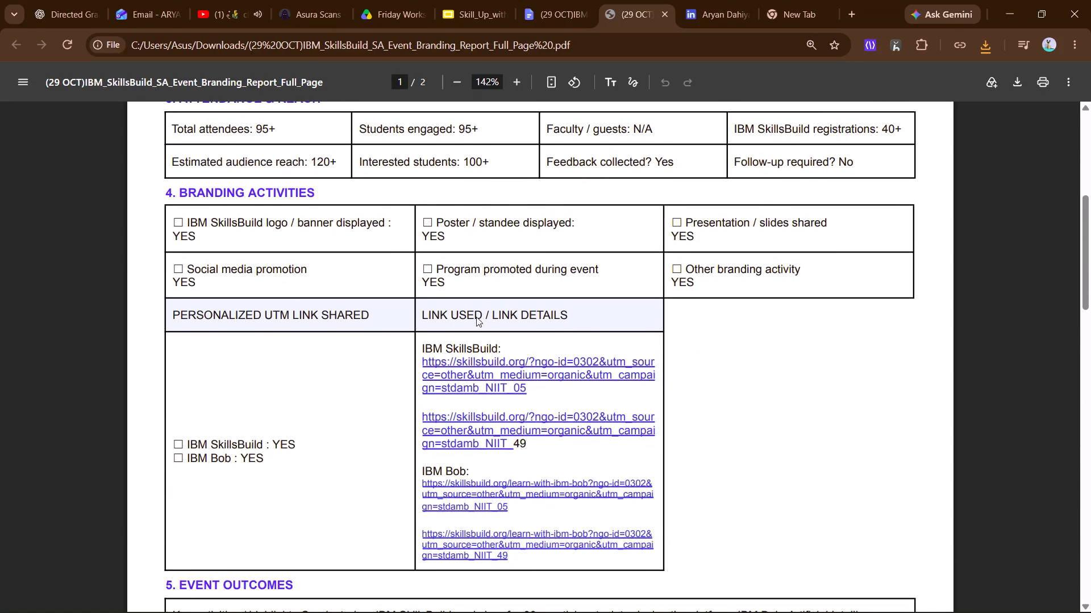
scroll(476, 317, down, 6)
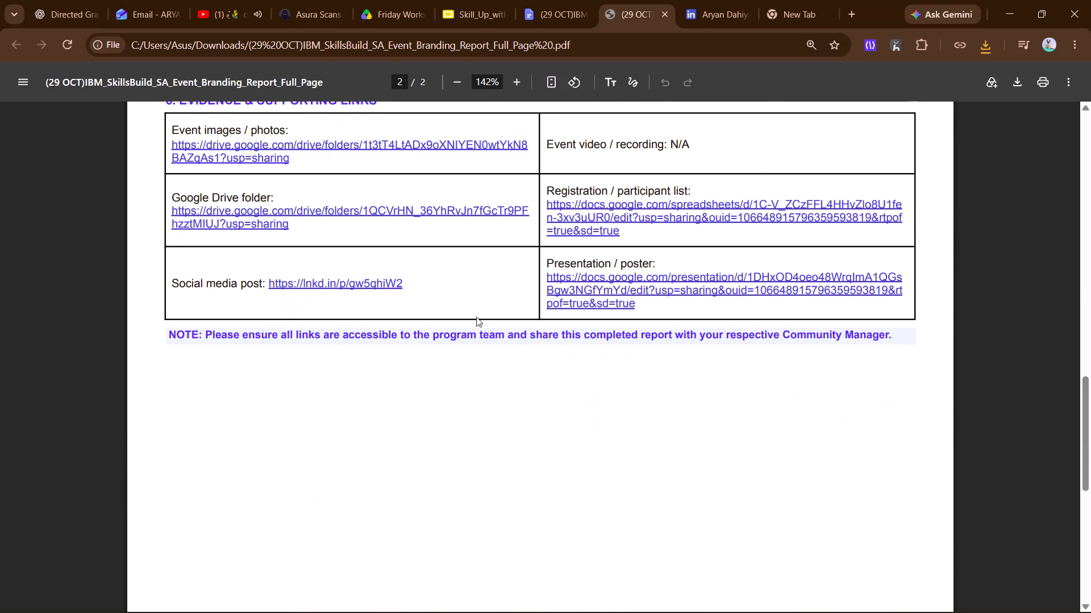
scroll(476, 317, down, 1)
scroll(476, 317, up, 1)
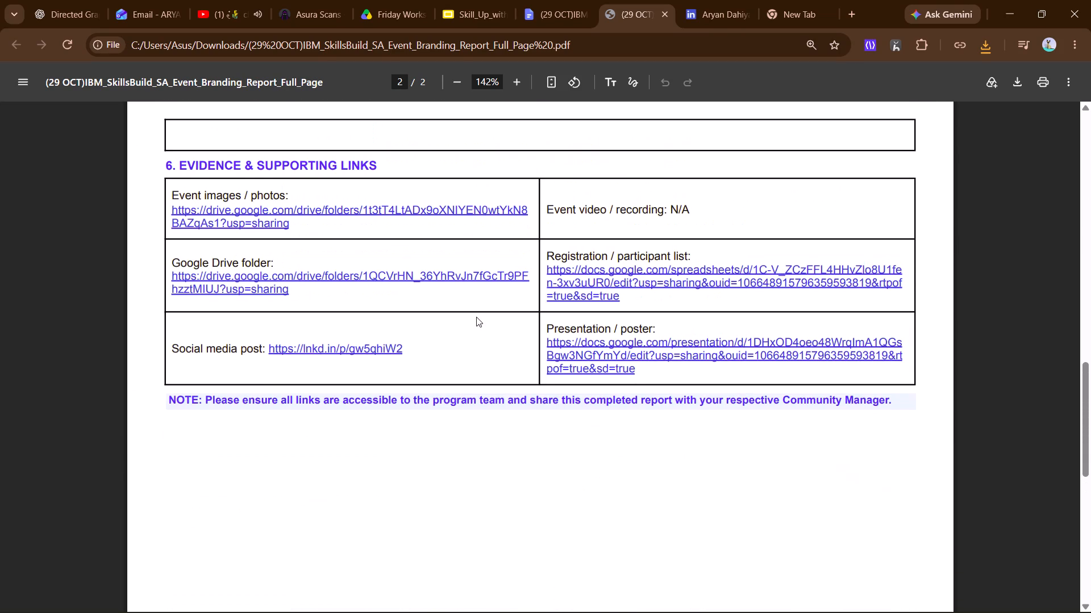
Recheck the ambassador and event details on the report PDF's first page, and close the PDF.
scroll(476, 317, up, 9)
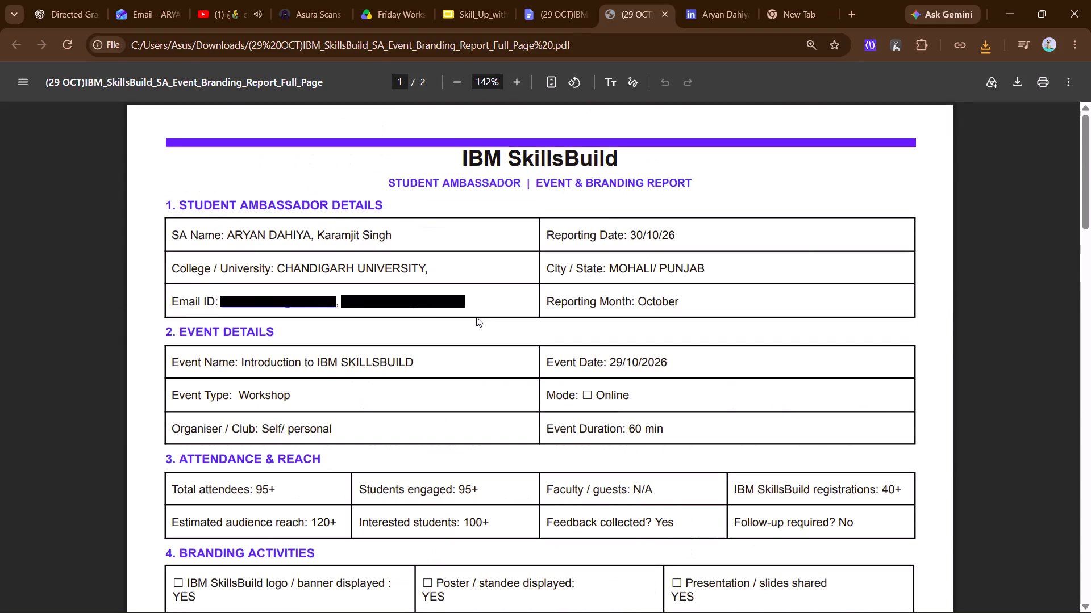
scroll(476, 317, up, 2)
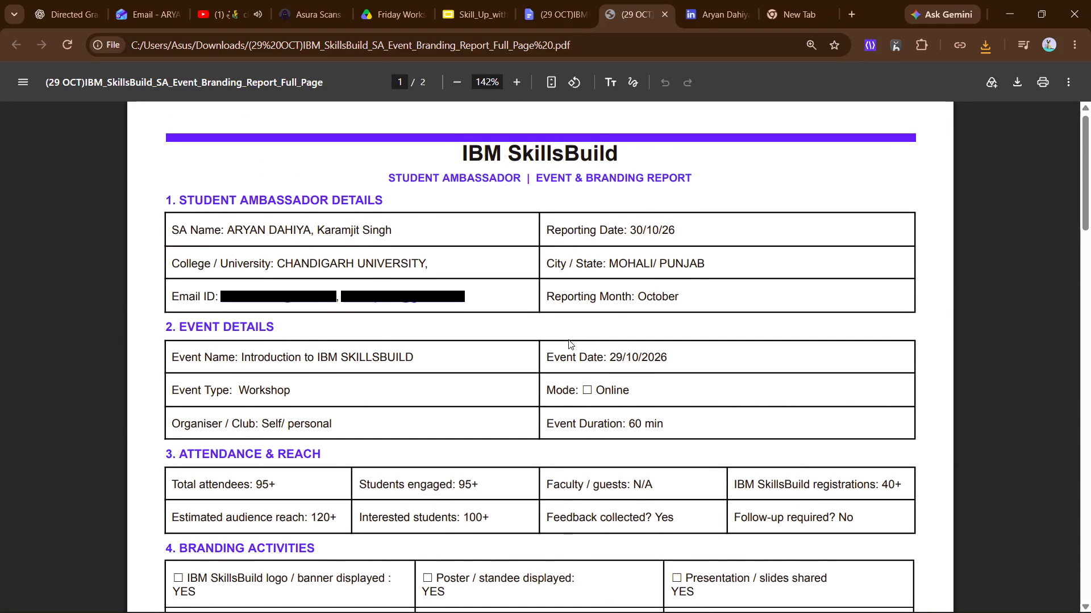
click(665, 17)
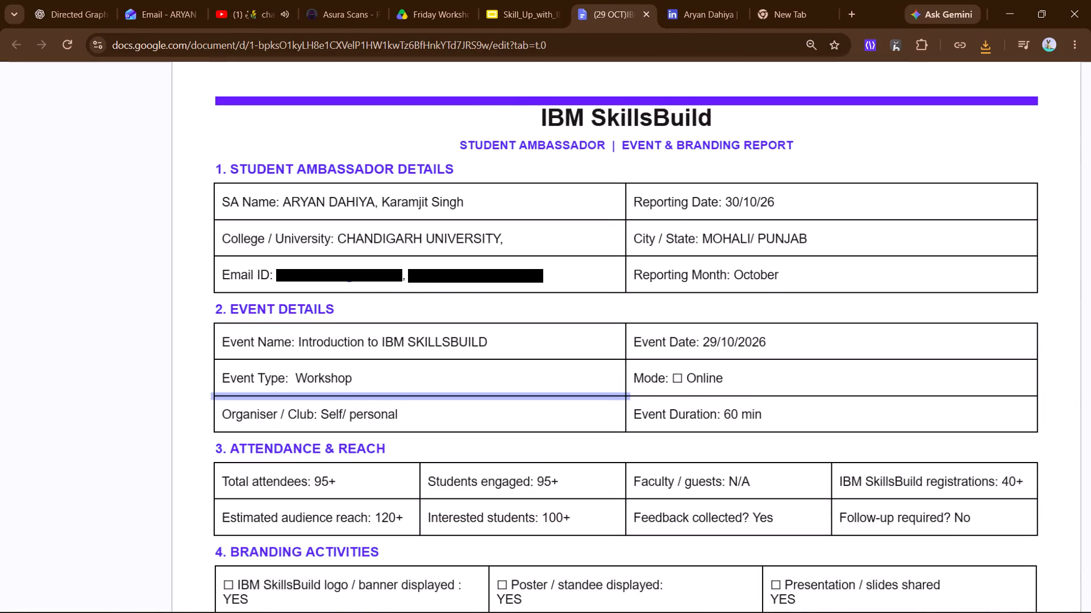
Search the web for Guru Nanak Dev University and copy its name for the report's College / University field.
click(522, 238)
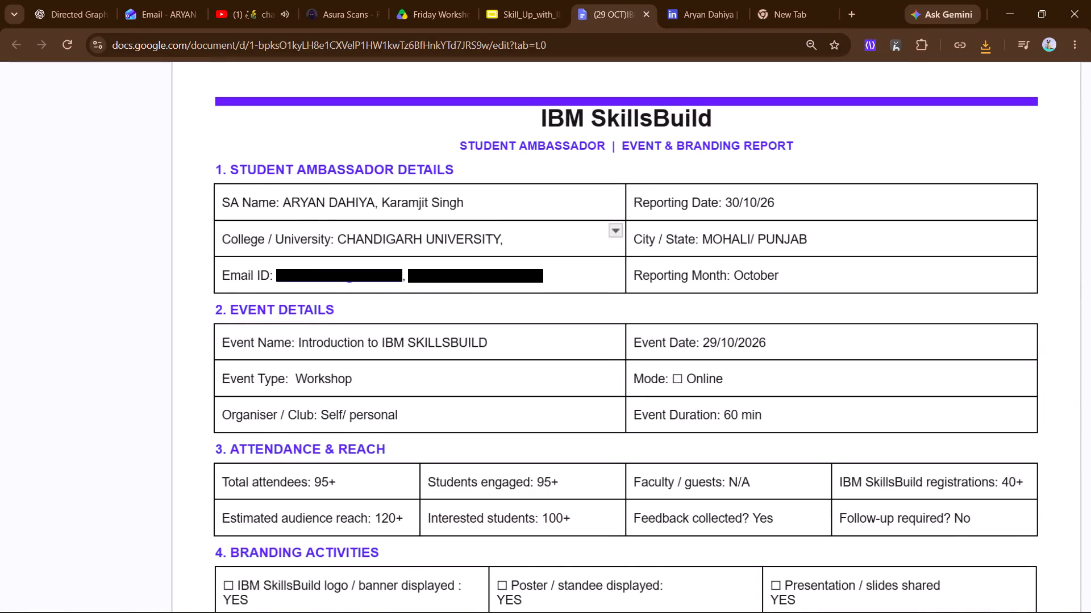
click(767, 0)
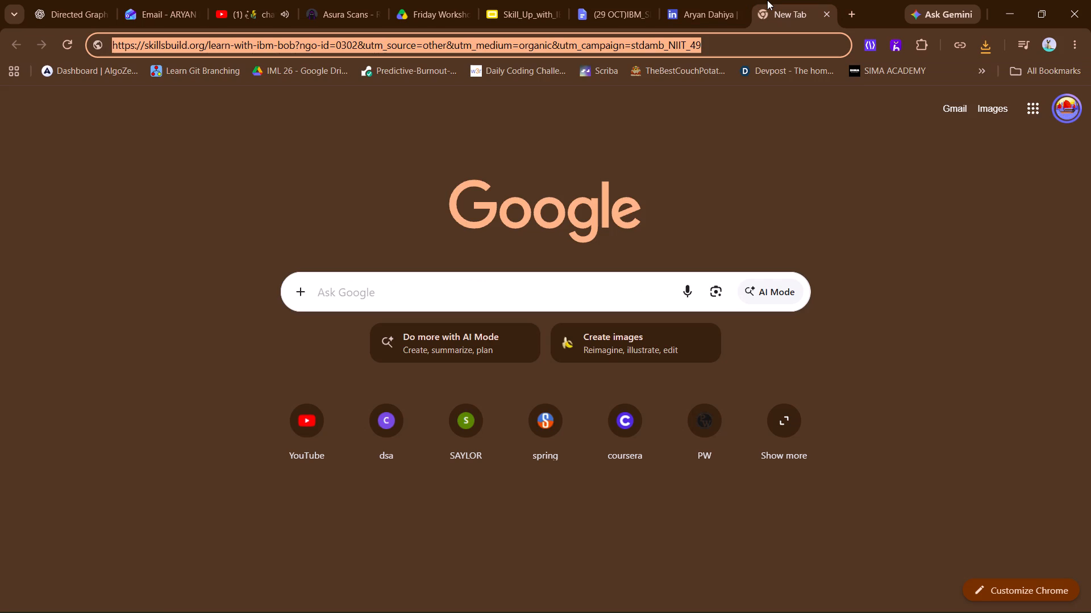
text(guru nak)
key(BackSpace)
text(nka dev)
key(space)
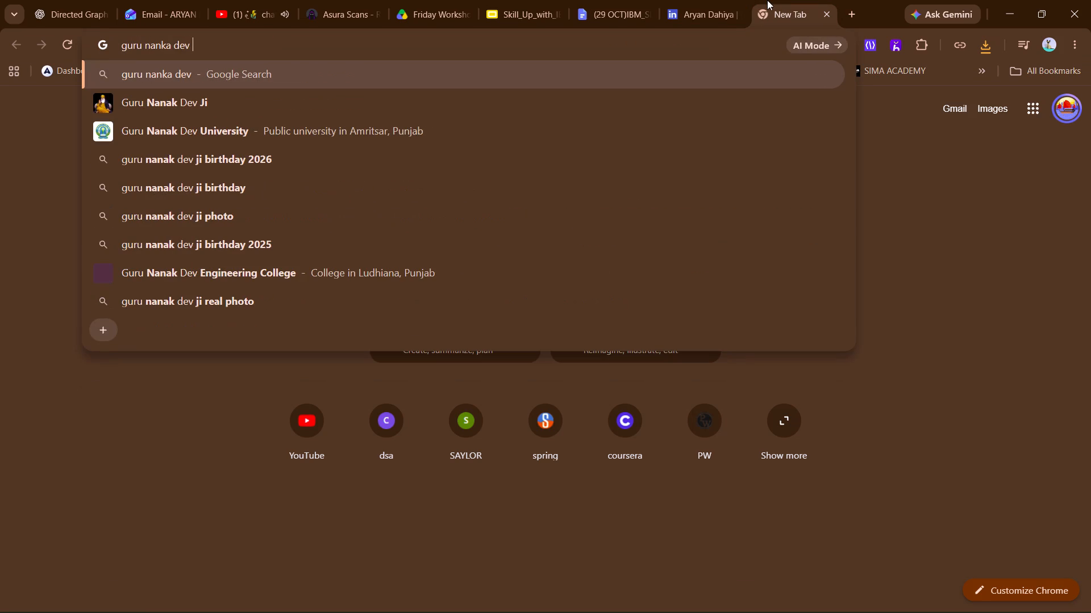
text(un)
click(501, 91)
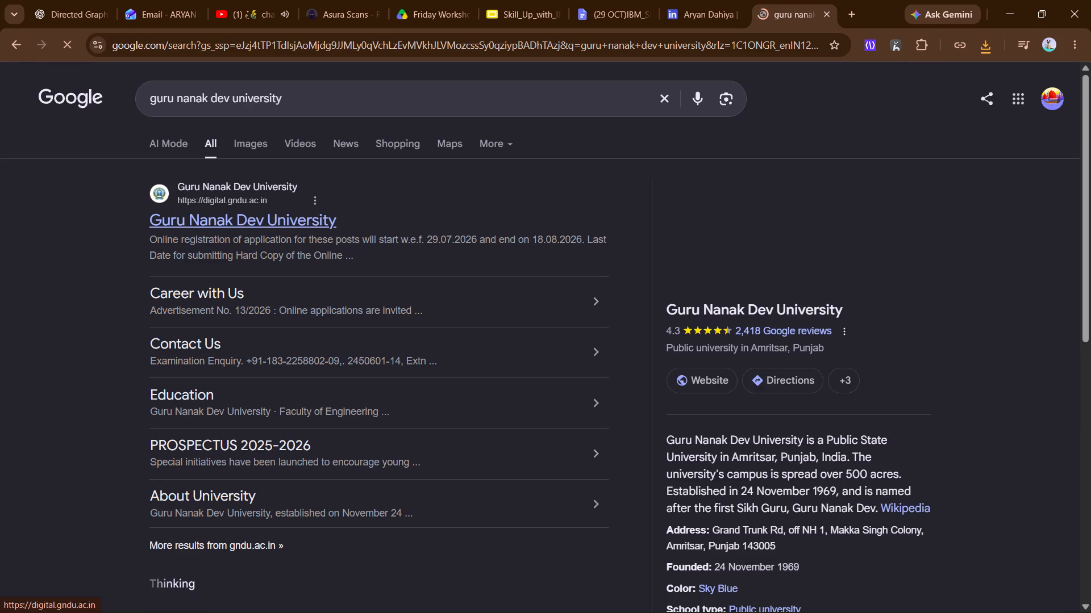
drag(322, 102, 143, 106)
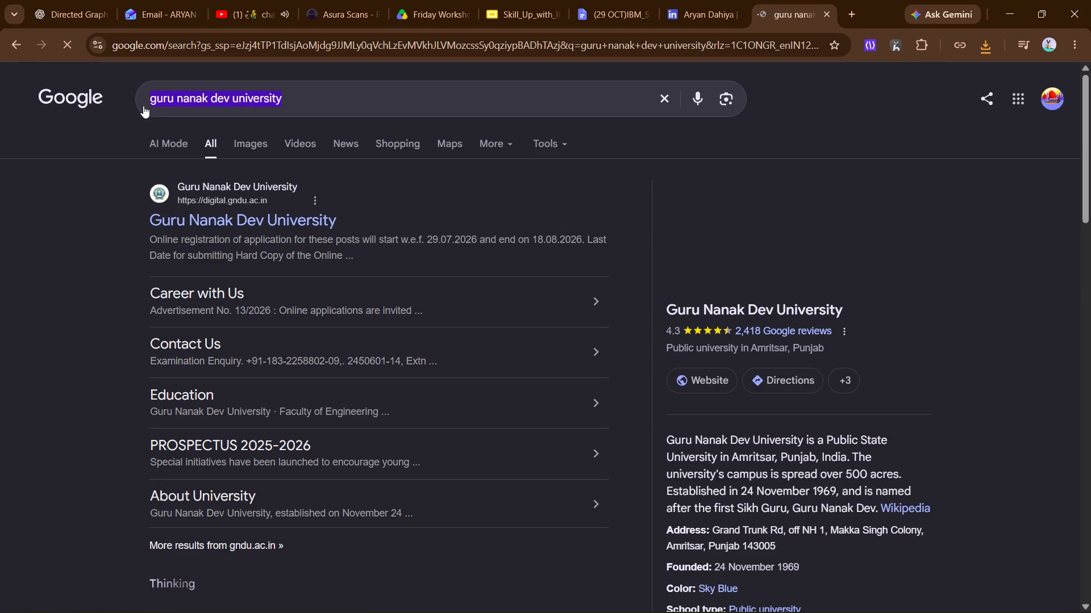
key(ctrl+c)
Add "Guru nanak dev university" after CHANDIGARH UNIVERSITY in the report's College / University field and save the document.
click(605, 0)
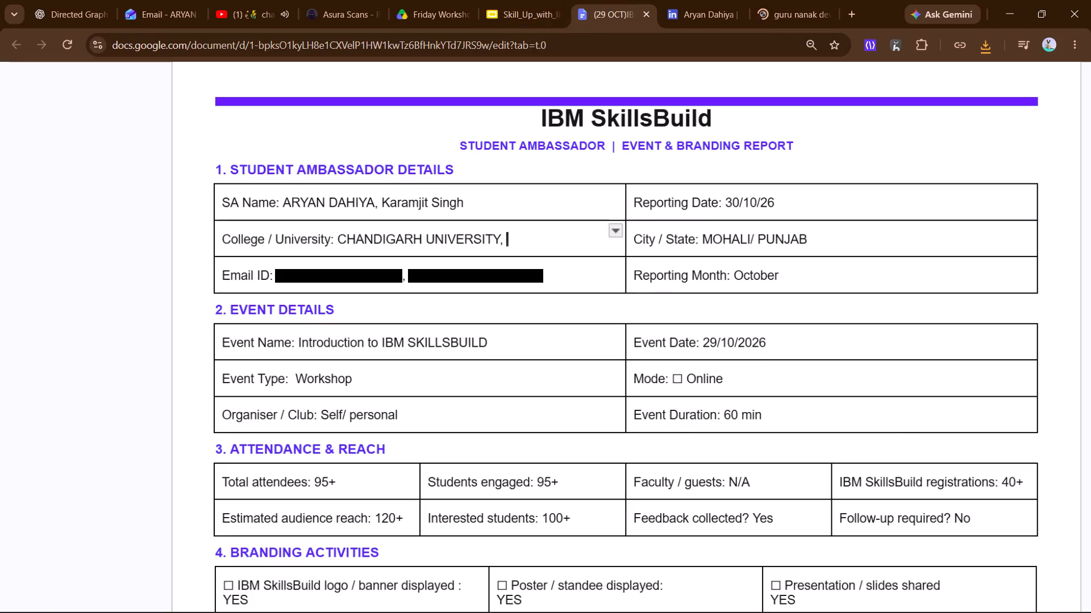
key(ctrl+v)
scroll(591, 439, down, 1)
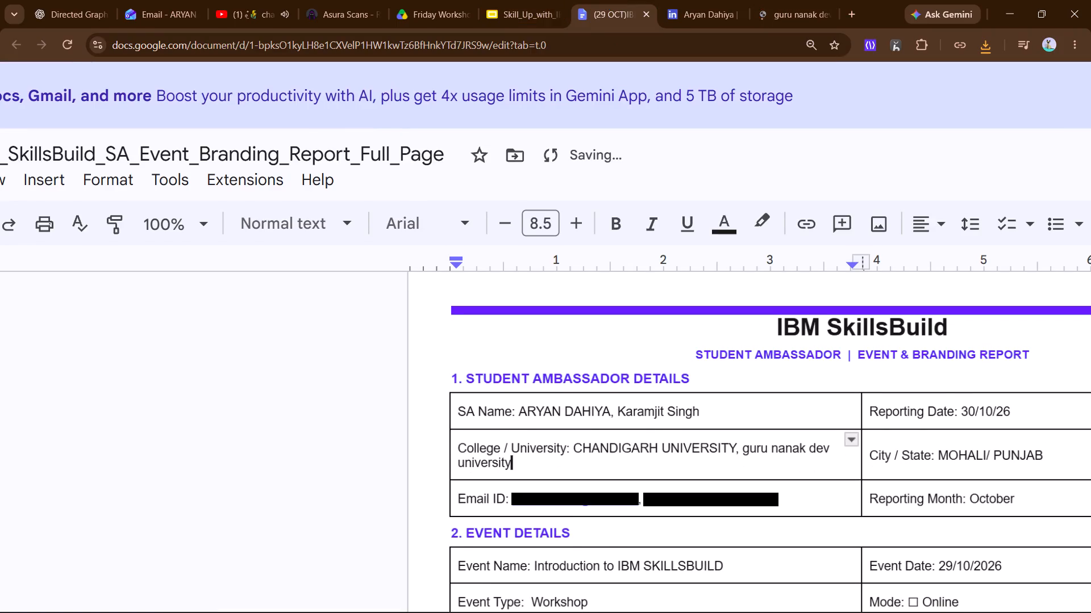
click(643, 478)
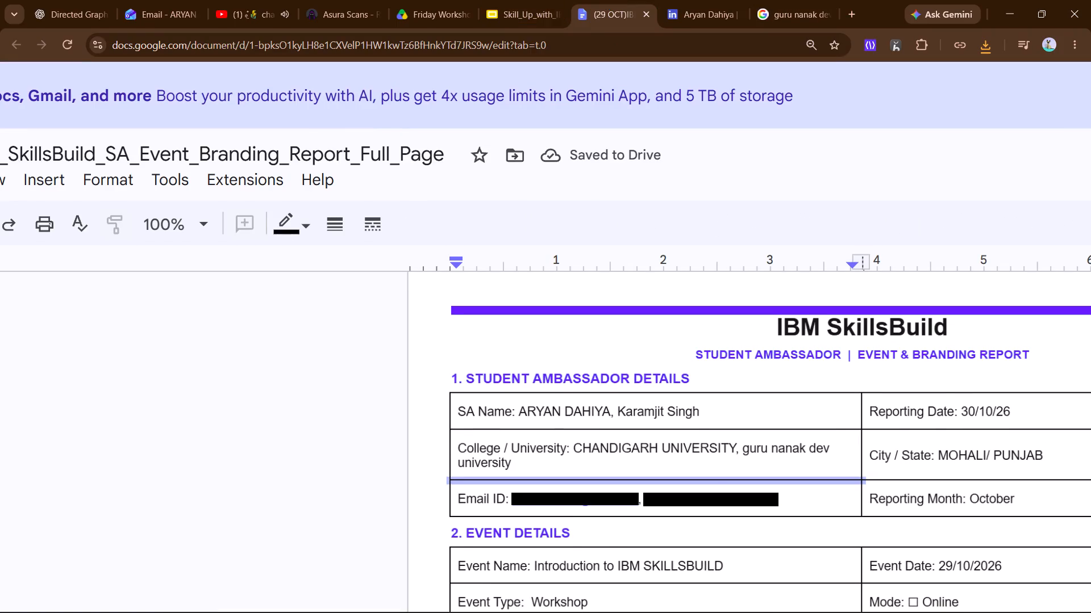
click(747, 451)
key(BackSpace)
key(shift+g)
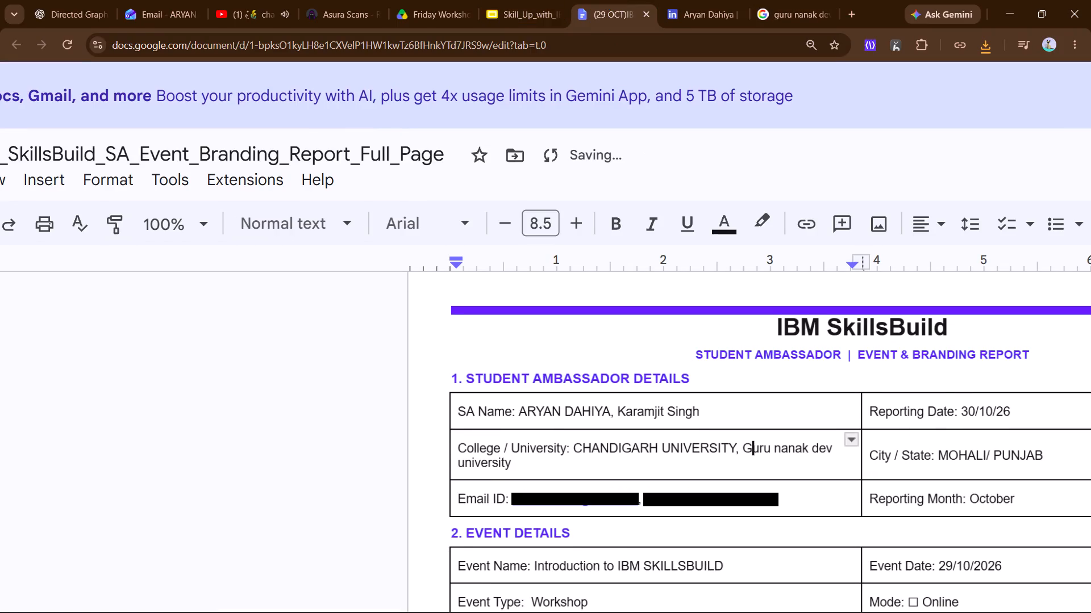
scroll(721, 457, left, 2)
scroll(721, 457, down, 2)
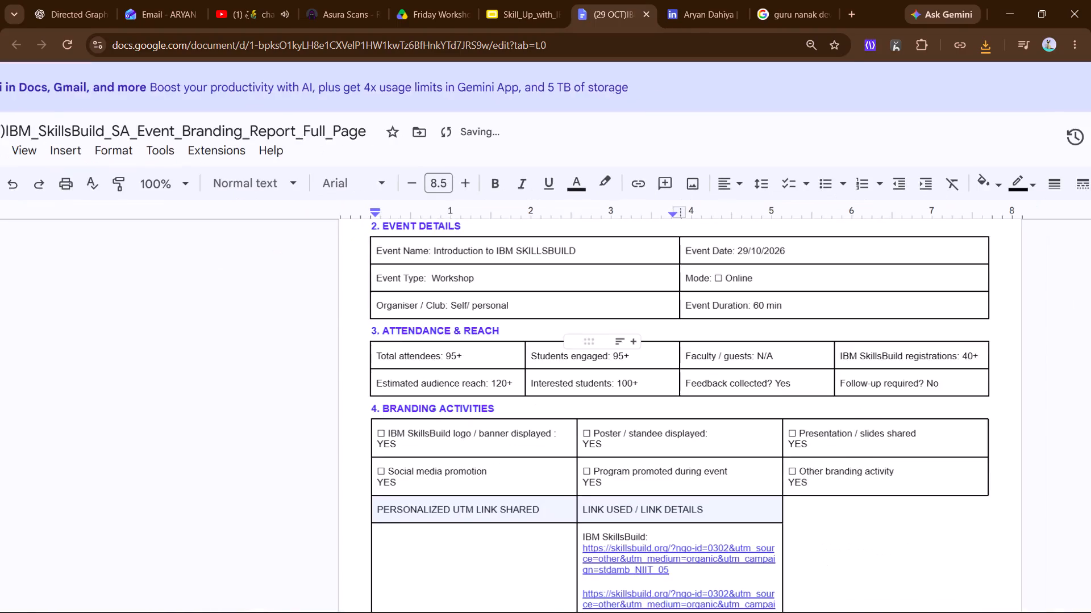
key(ctrl+s)
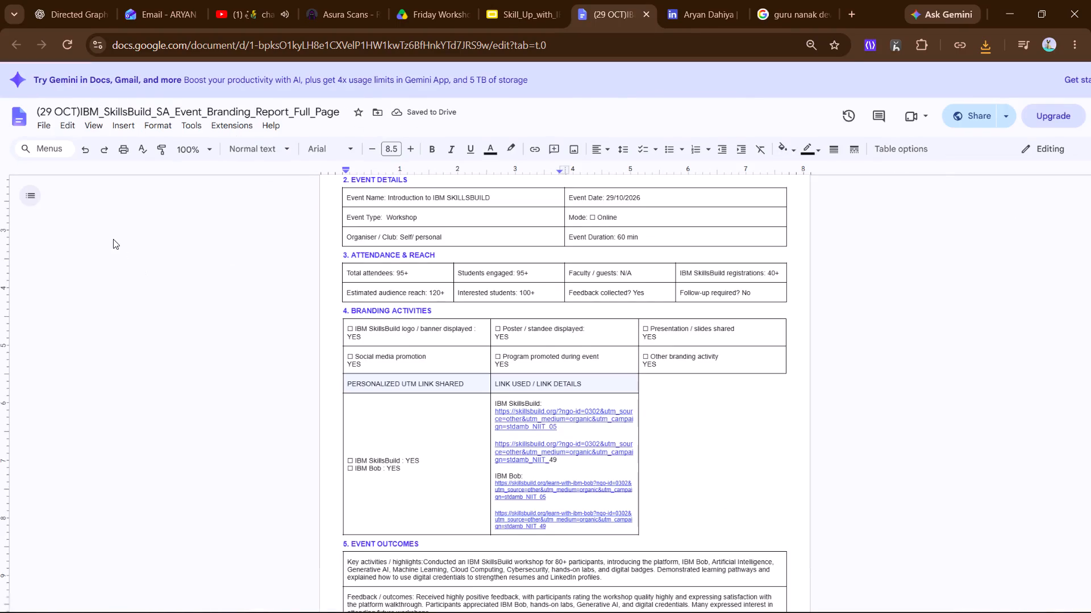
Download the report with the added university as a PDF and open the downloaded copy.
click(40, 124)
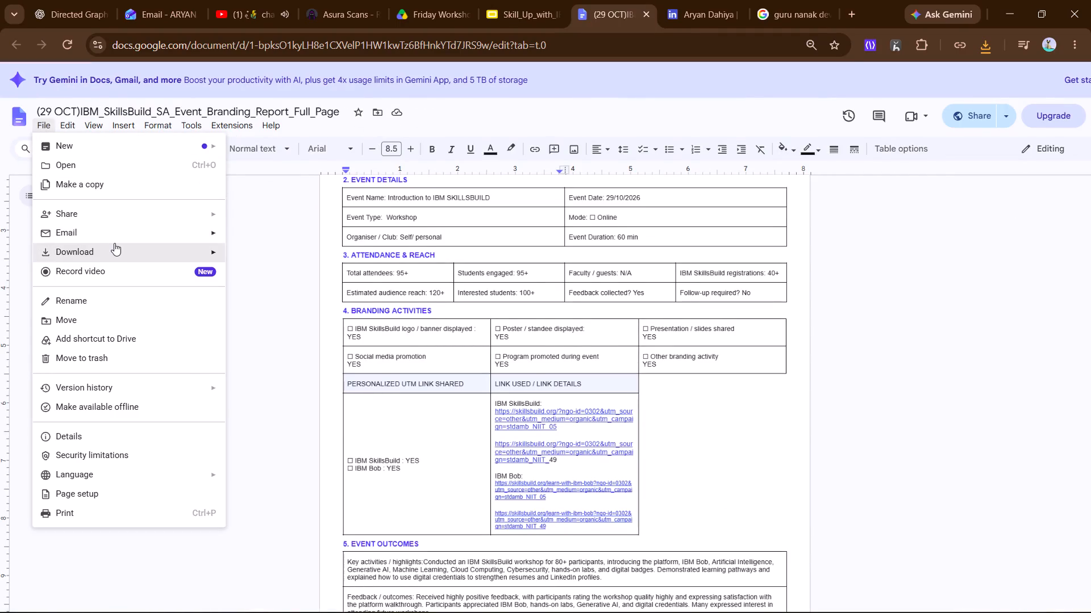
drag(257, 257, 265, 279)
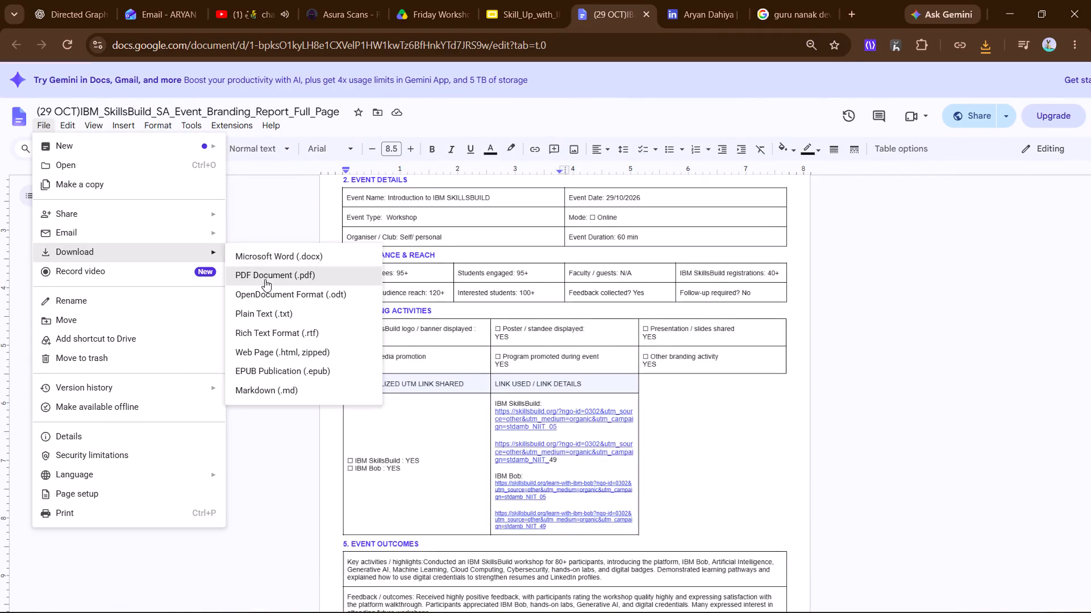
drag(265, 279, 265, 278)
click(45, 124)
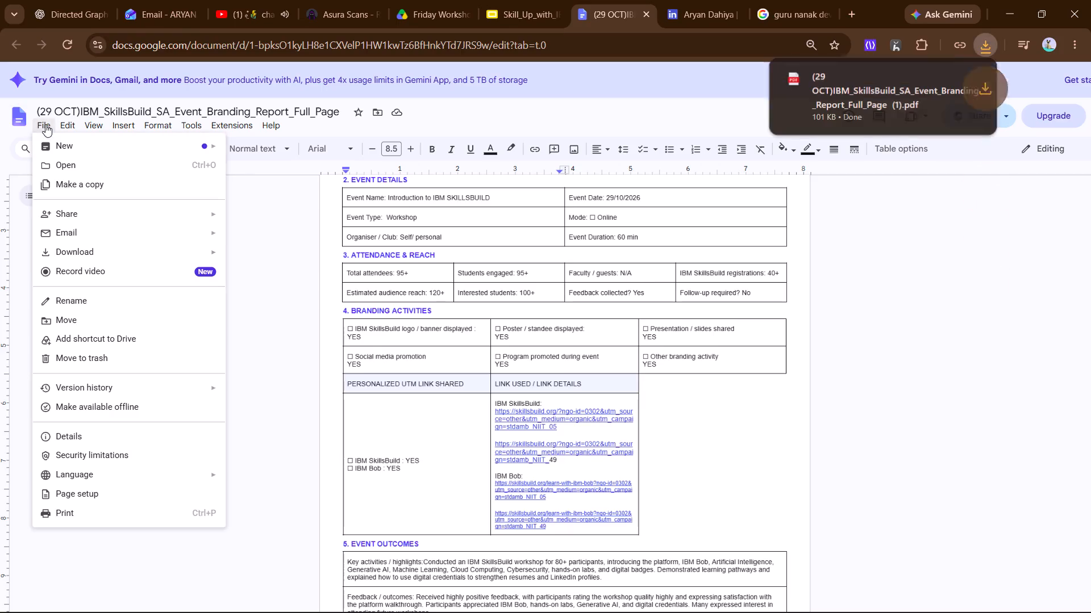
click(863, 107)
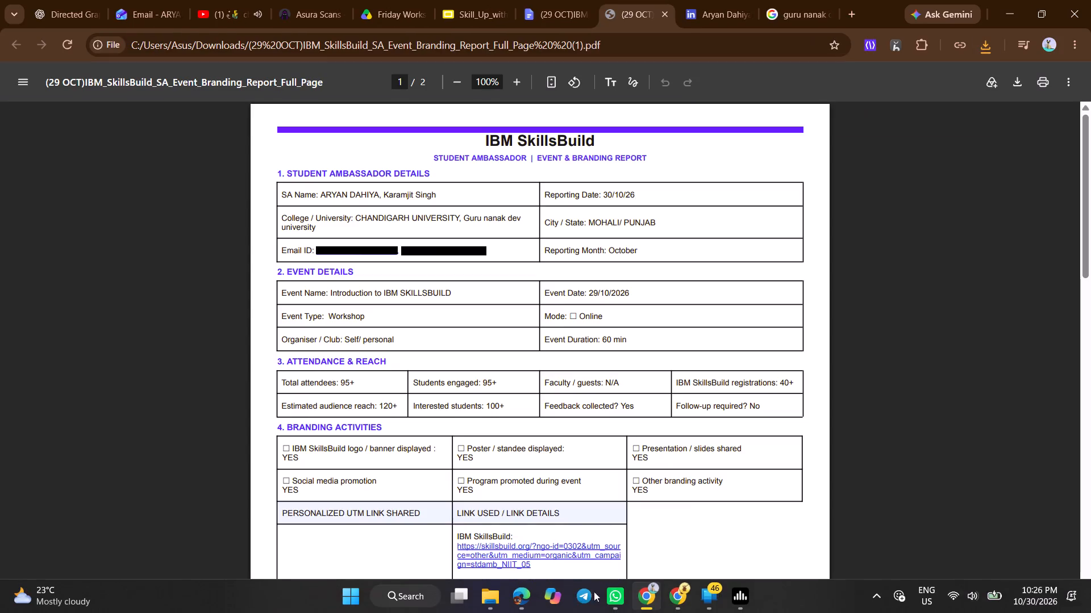
Delete the older 29 October branding report PDF, the one without the (1) suffix, from the Downloads folder.
click(496, 595)
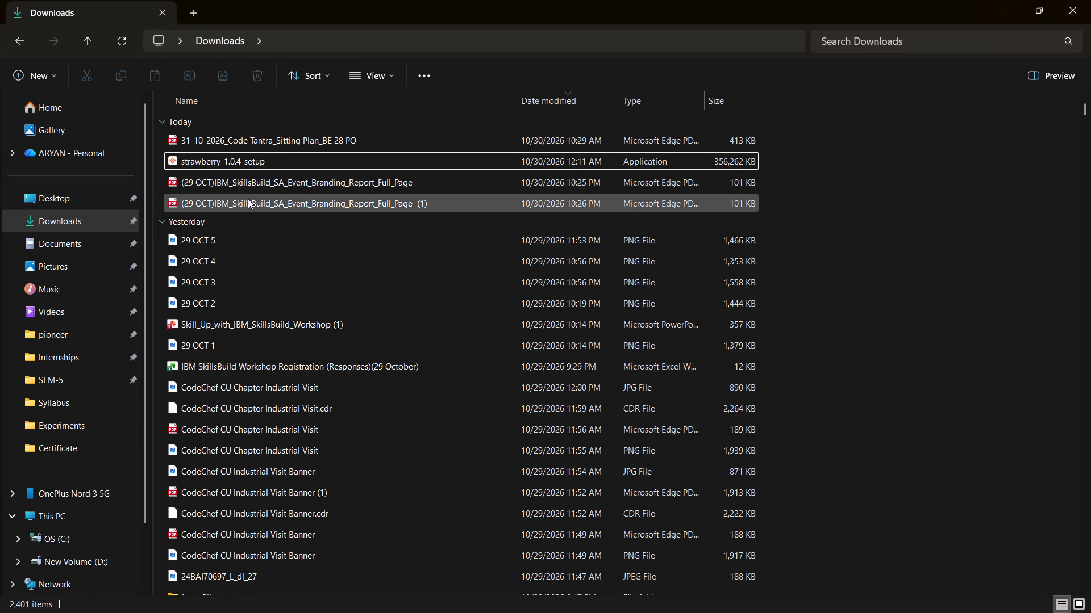
click(246, 183)
click(263, 78)
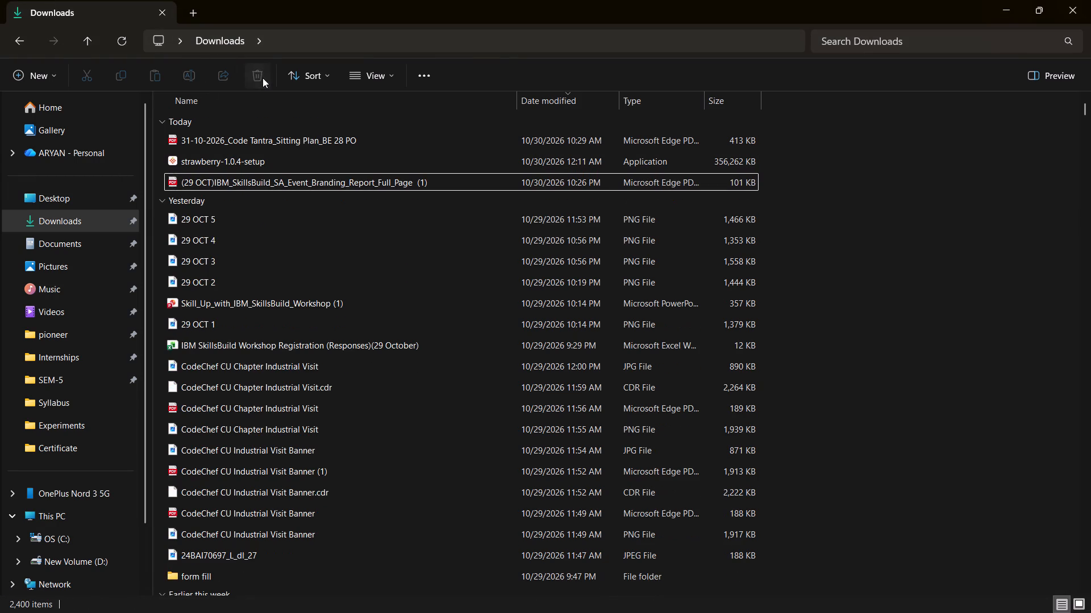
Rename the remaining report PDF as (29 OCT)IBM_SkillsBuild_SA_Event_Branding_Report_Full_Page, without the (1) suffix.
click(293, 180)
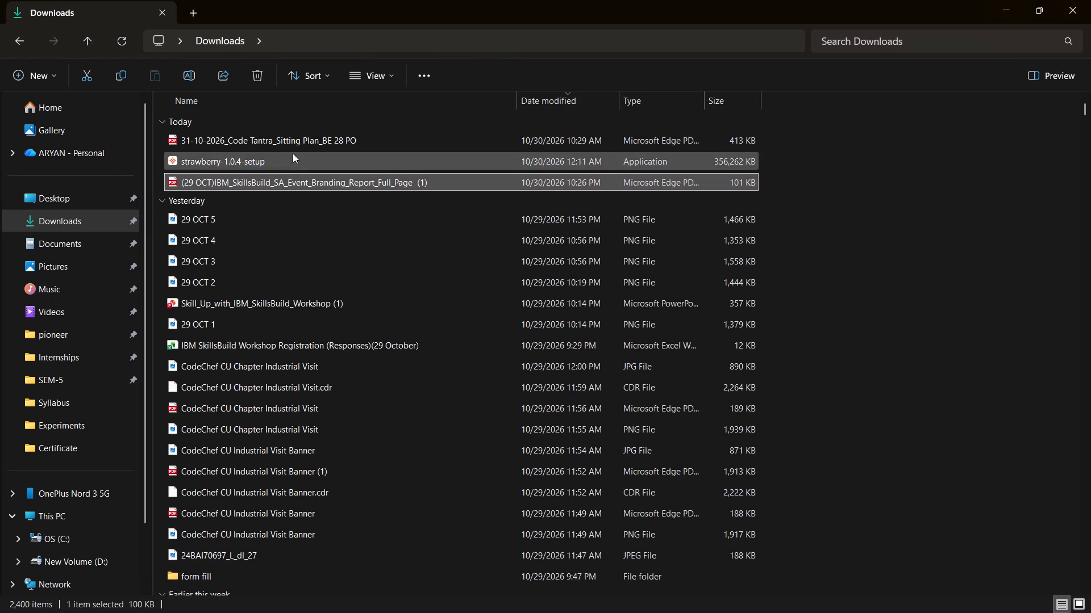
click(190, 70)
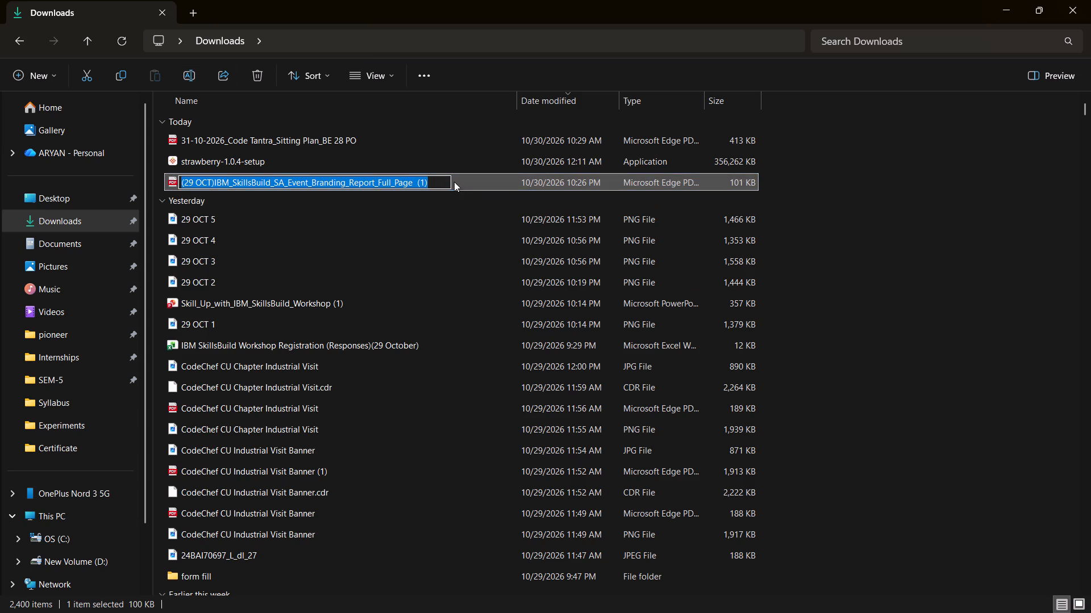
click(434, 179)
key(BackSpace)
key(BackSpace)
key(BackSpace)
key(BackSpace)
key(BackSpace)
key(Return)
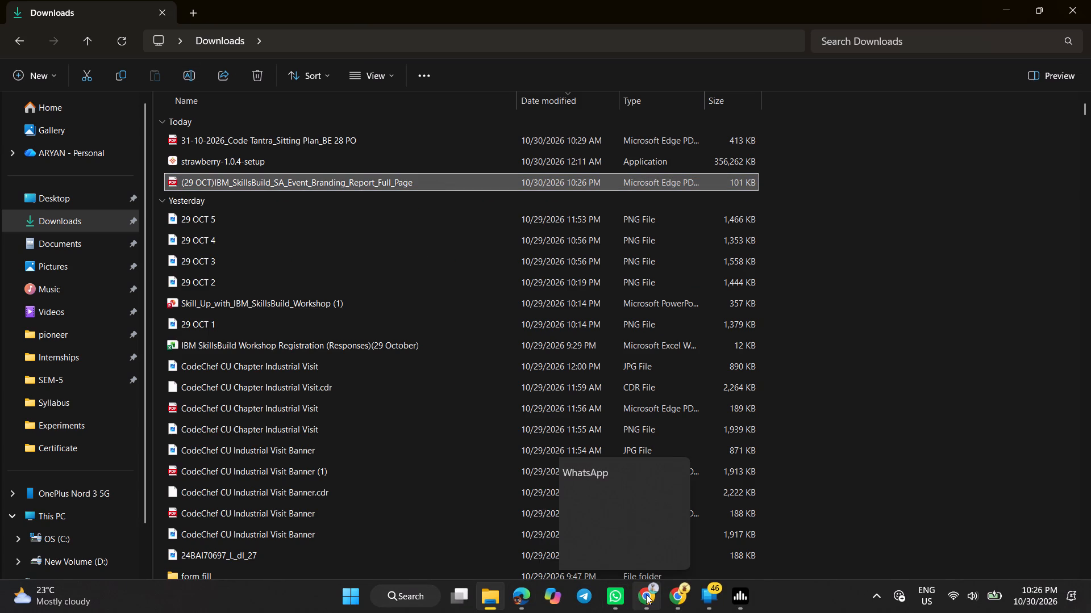
Return to the report document, add ", AMRITSAR/ PUNJAB" to the City / State field, and save it.
click(647, 595)
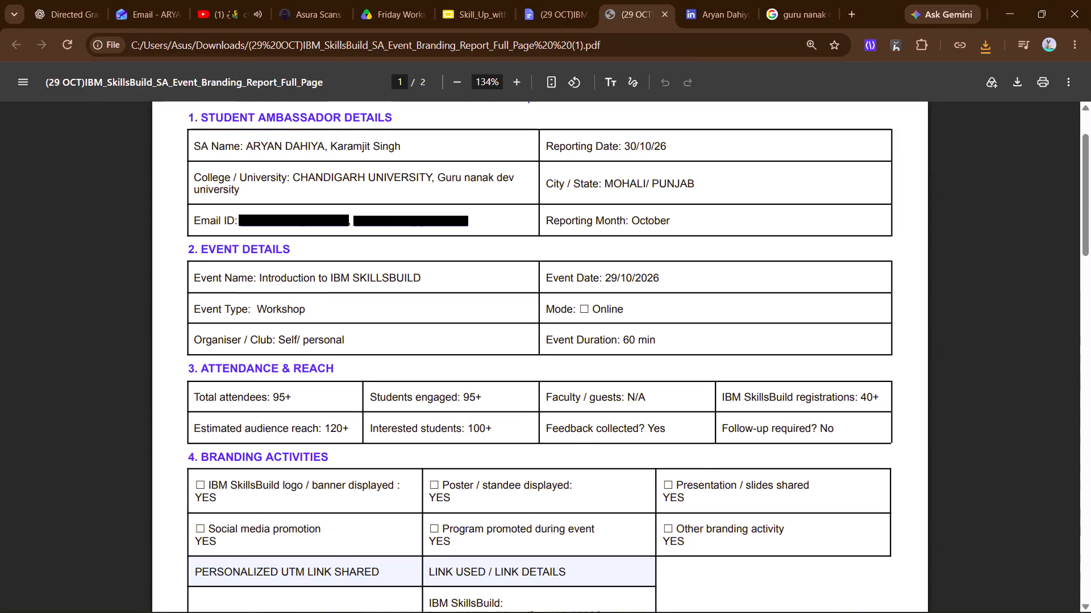
scroll(605, 343, down, 1)
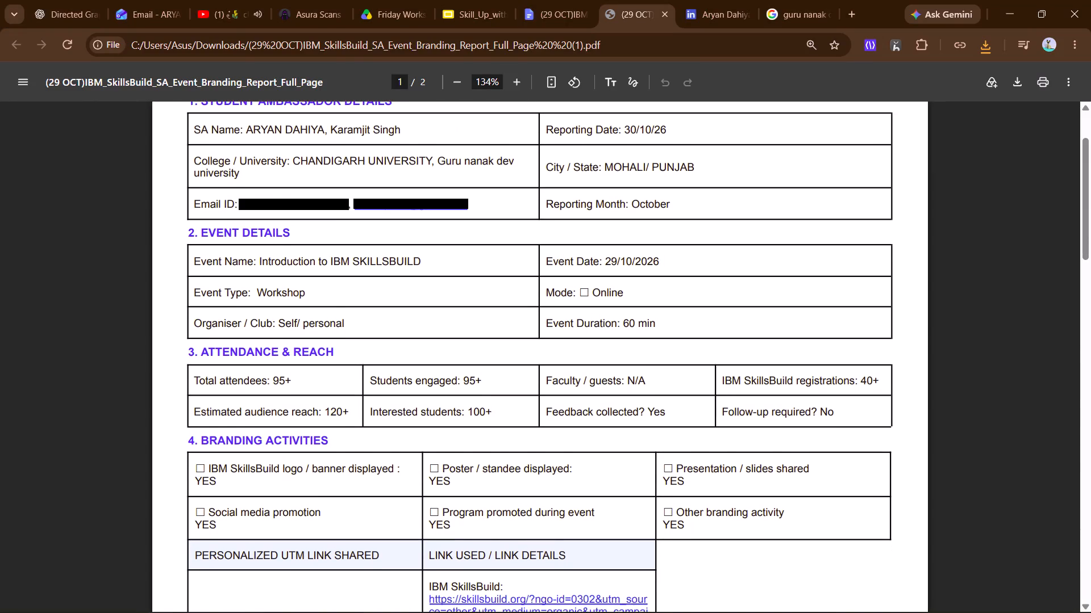
click(559, 0)
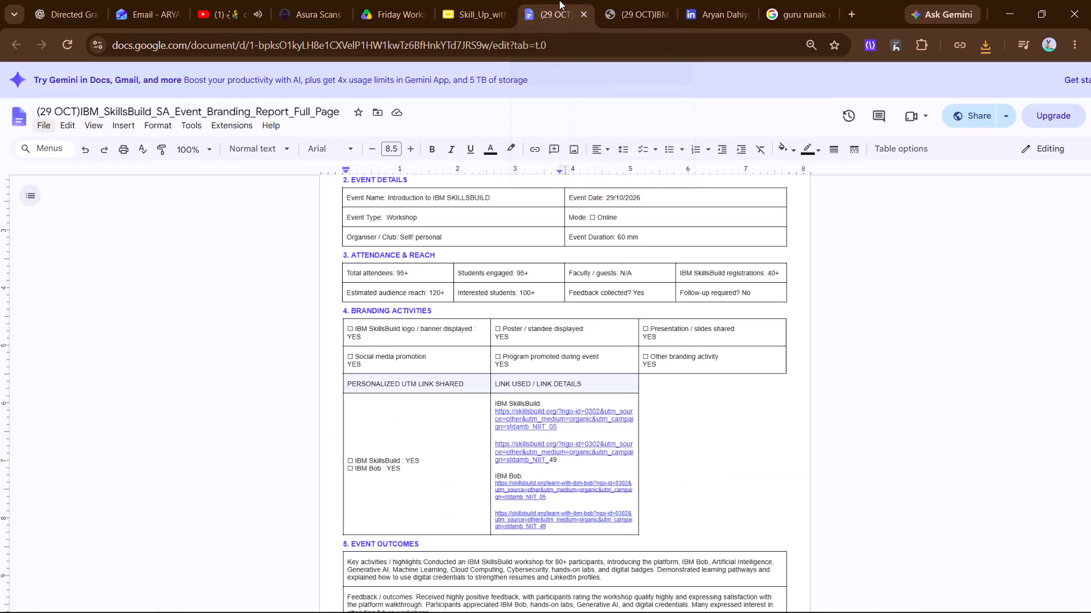
scroll(628, 209, up, 4)
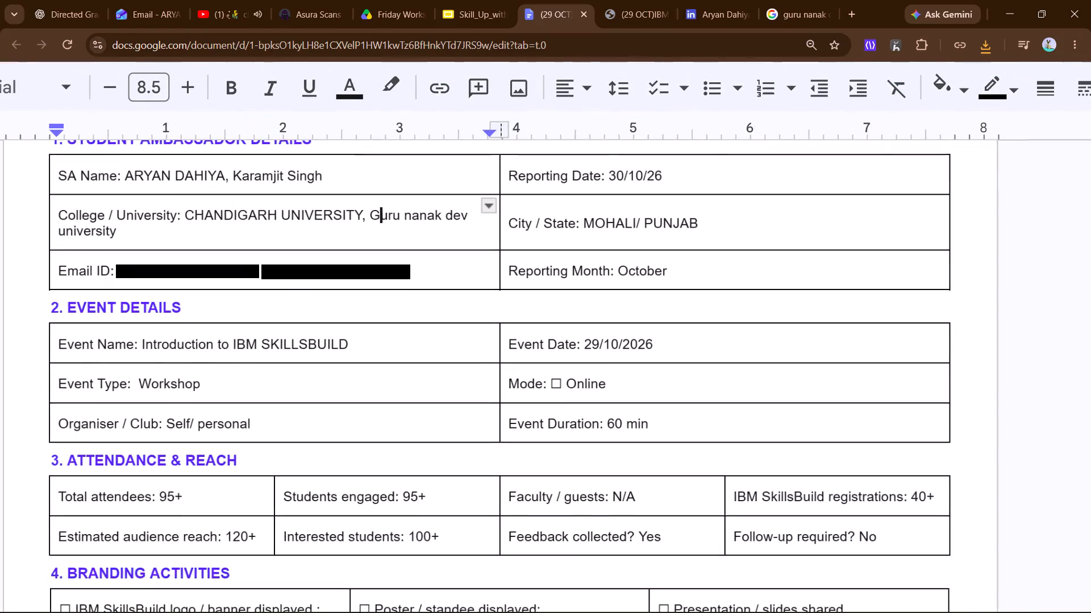
scroll(628, 209, up, 1)
click(718, 290)
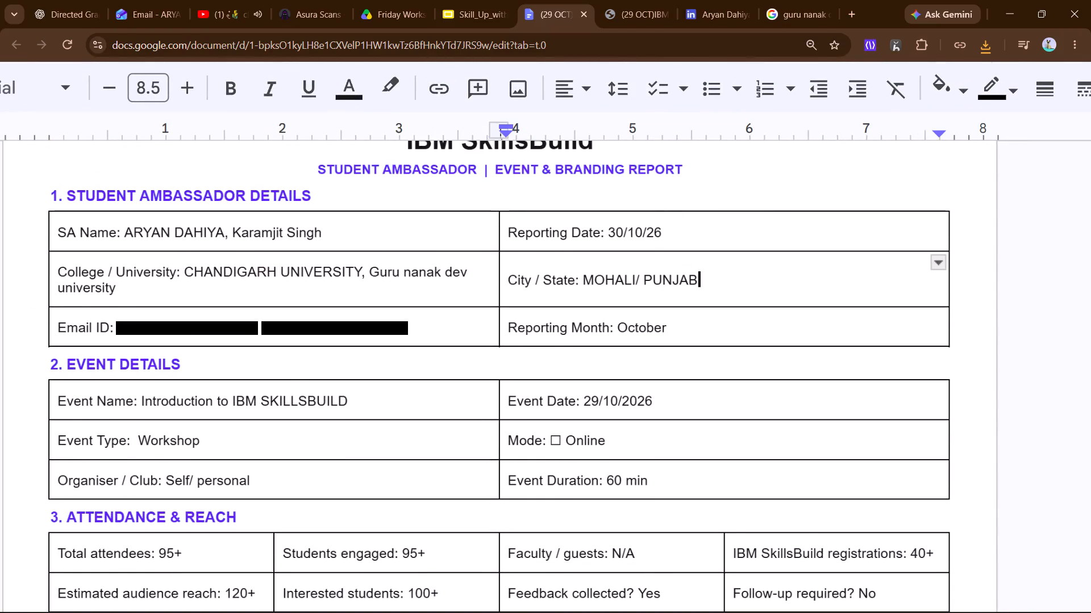
text(, A)
text(MRITD)
key(BackSpace)
text(SA)
text(R/)
key(space)
text(PUNK)
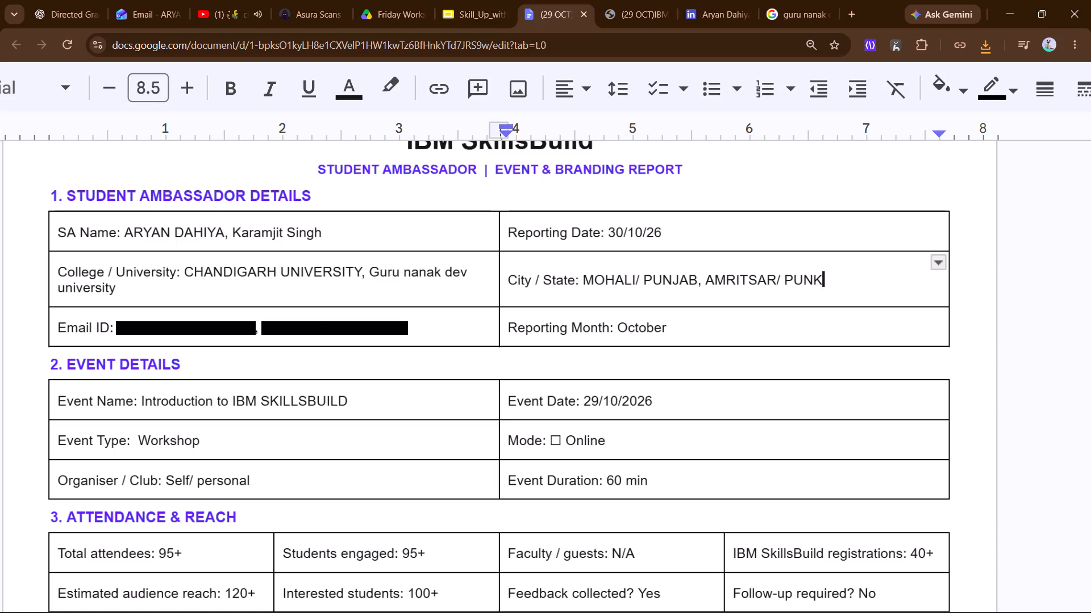
key(BackSpace)
text(JAB)
key(ctrl+s)
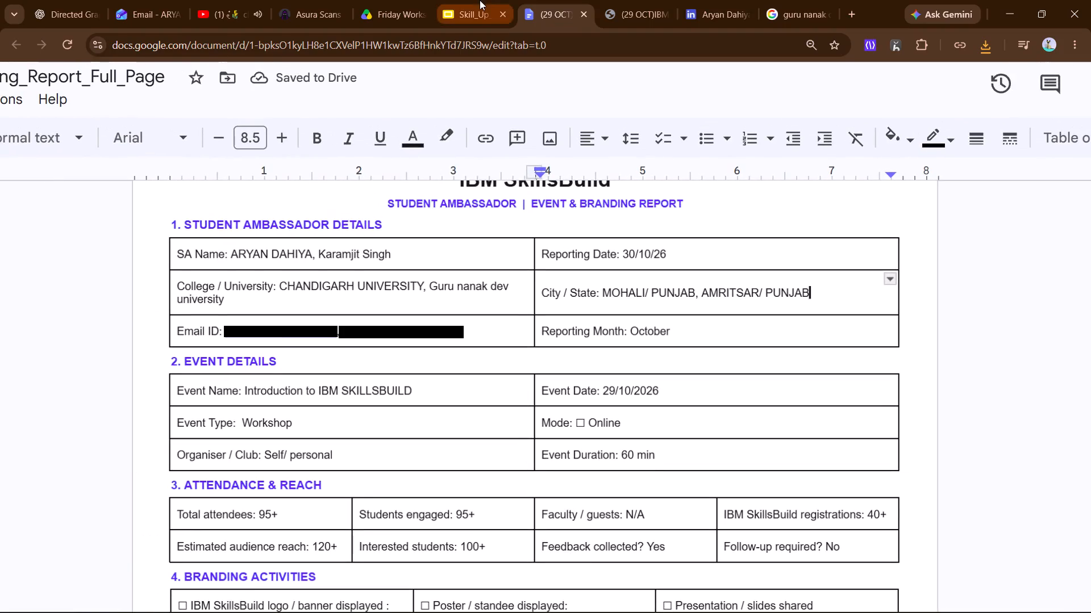
Delete the renamed 29 October branding report PDF from the Downloads folder.
click(486, 599)
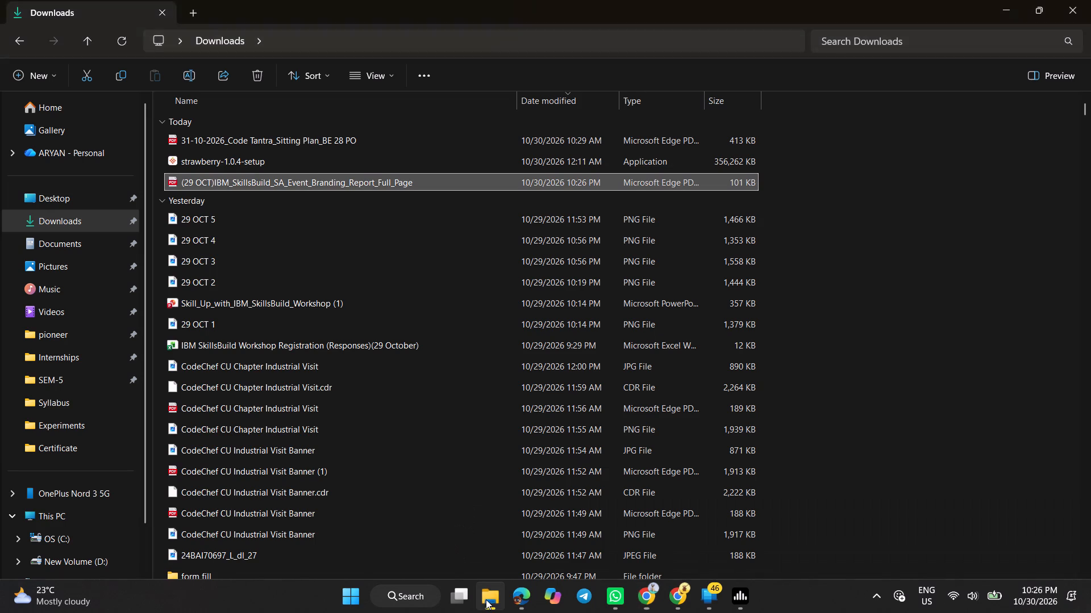
click(259, 73)
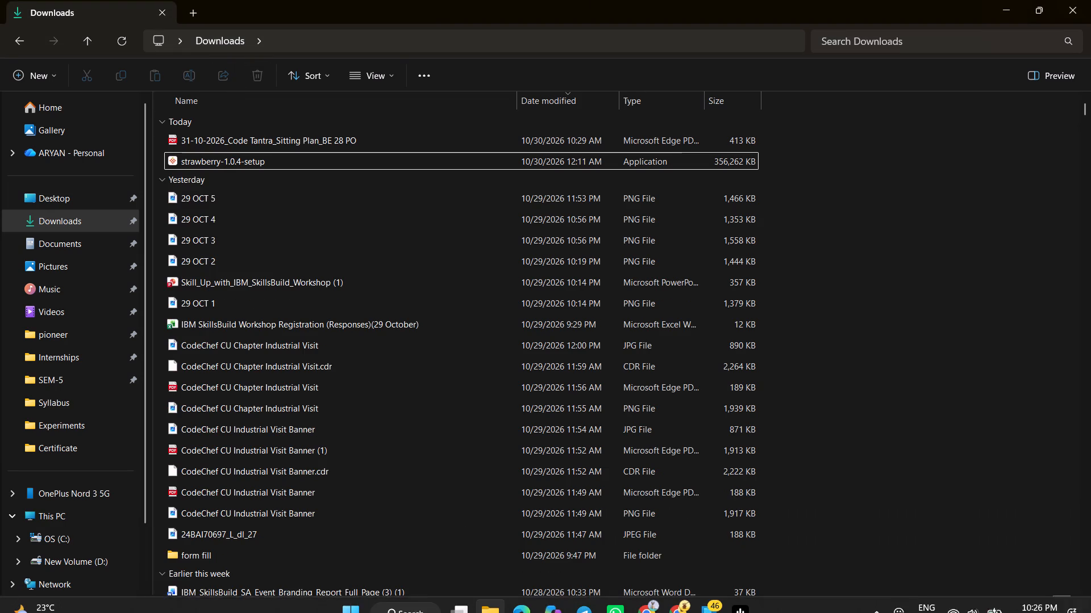
Switch back to the report document in the browser and review its attendance, branding activities and link details sections.
click(646, 595)
scroll(636, 452, down, 1)
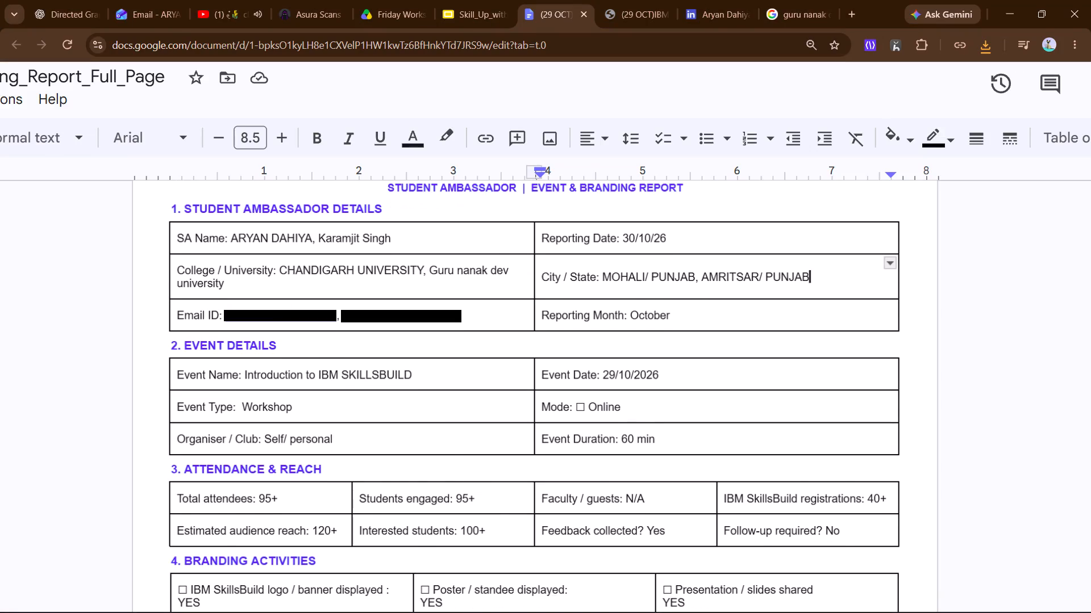
click(636, 452)
scroll(636, 452, down, 3)
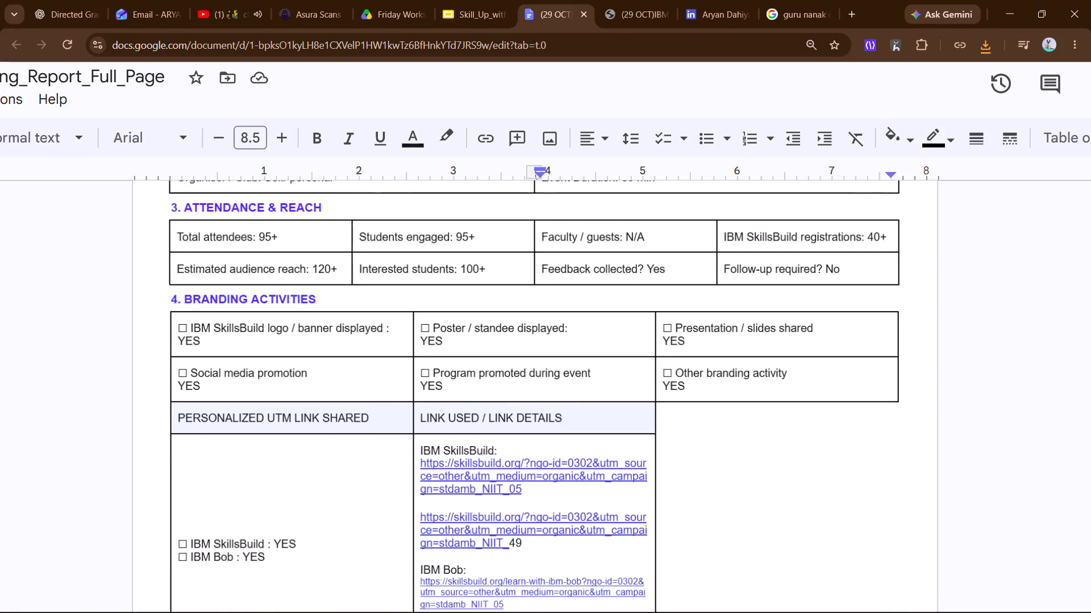
scroll(636, 452, down, 4)
scroll(636, 452, up, 1)
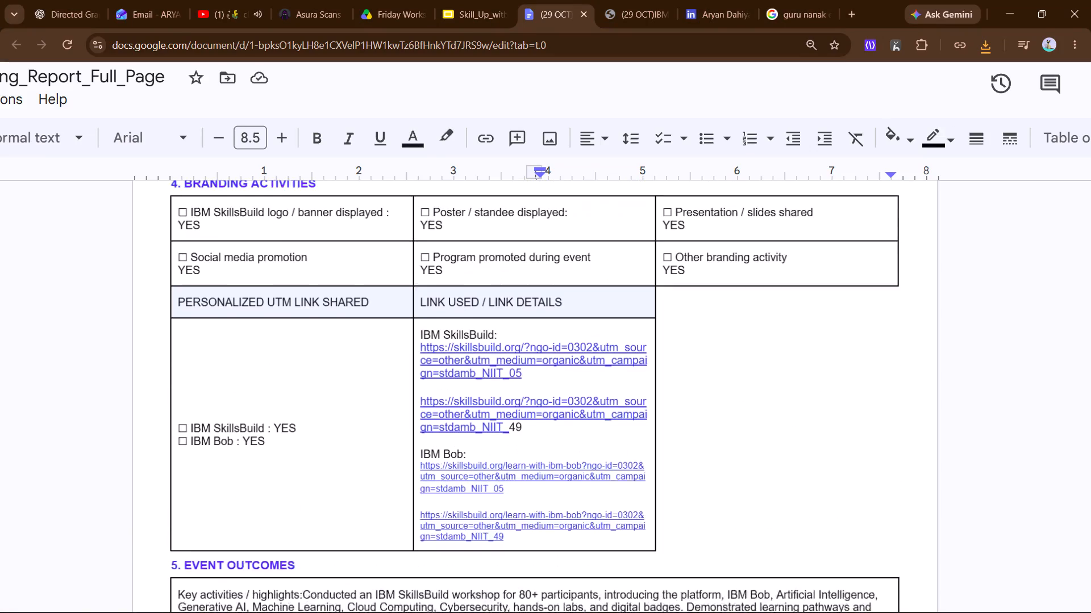
scroll(636, 452, up, 1)
scroll(636, 452, down, 1)
Replace the second IBM SkillsBuild link, ending in stdamb_NIIT_49, with its plain-text URL, hyperlink the whole address, and save the report.
click(534, 422)
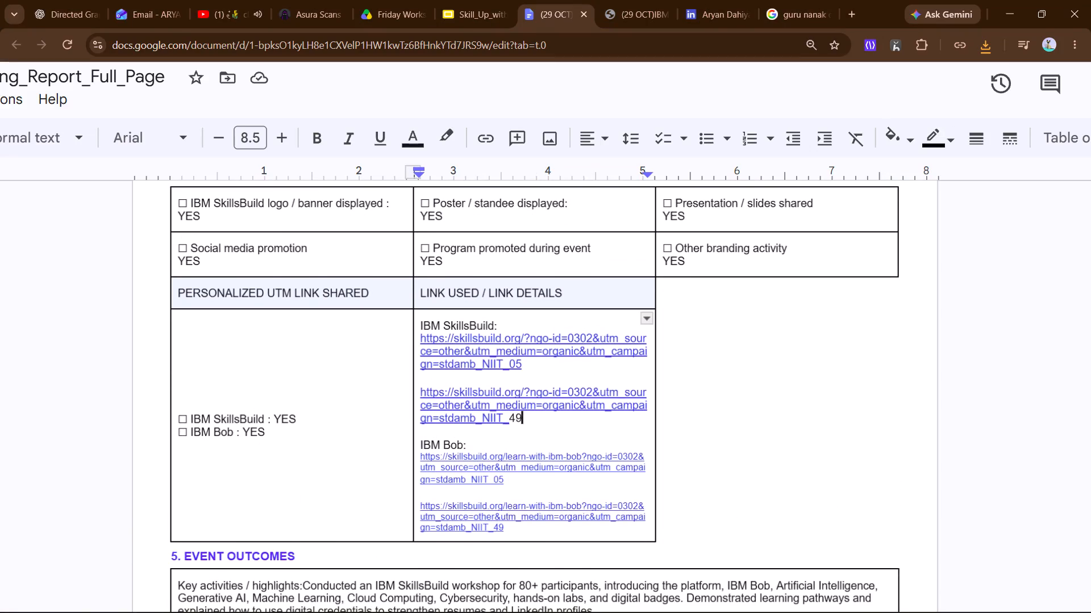
key(space)
drag(536, 417, 509, 417)
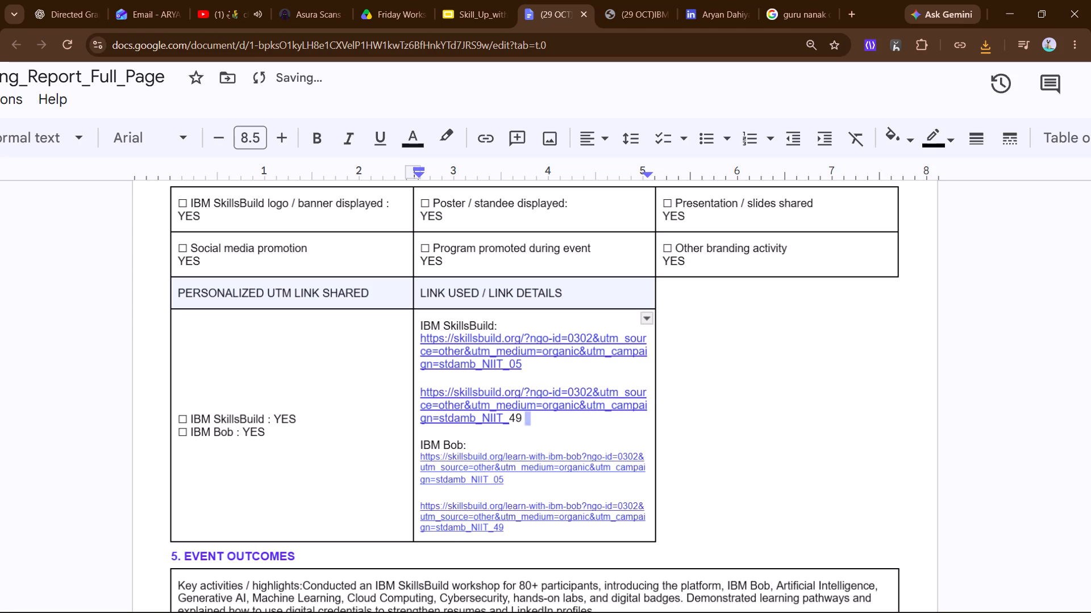
drag(509, 417, 413, 394)
click(486, 421)
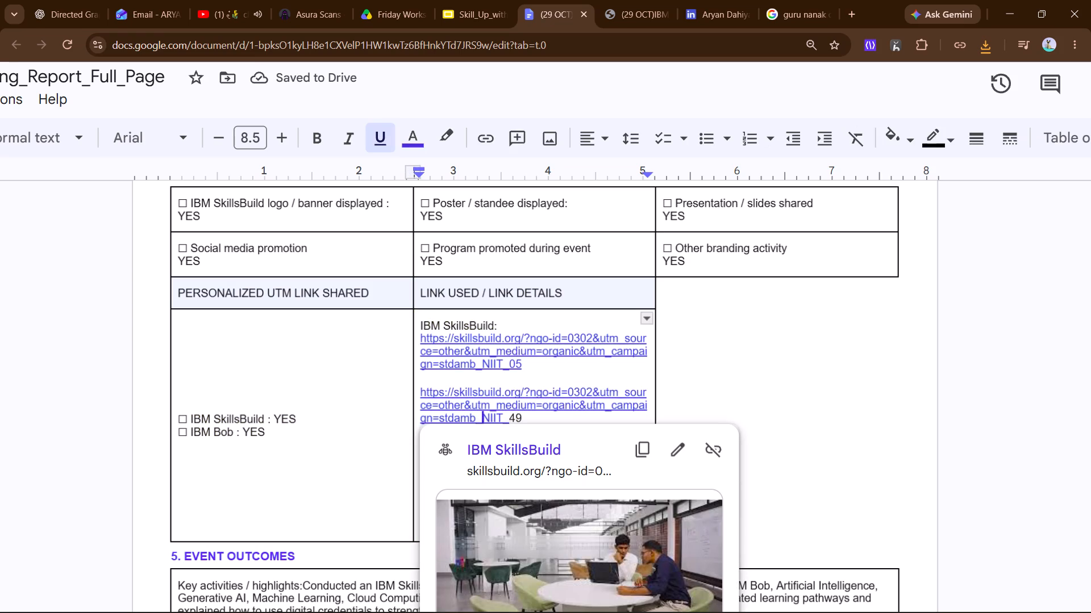
drag(531, 419, 419, 394)
key(ctrl+c)
click(848, 10)
key(ctrl+v)
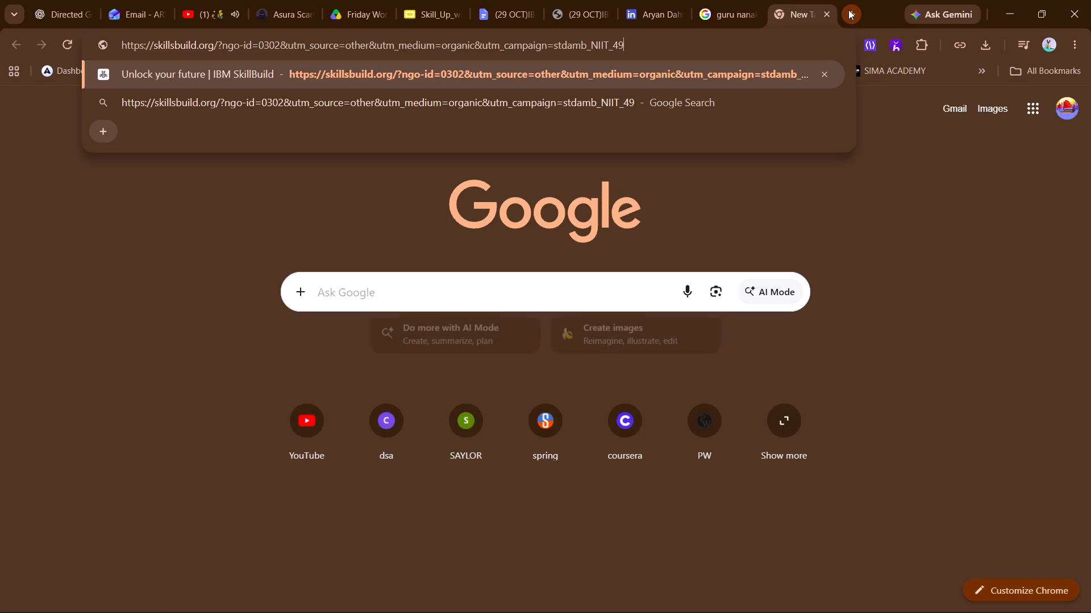
key(ctrl+a)
key(ctrl+c)
click(824, 11)
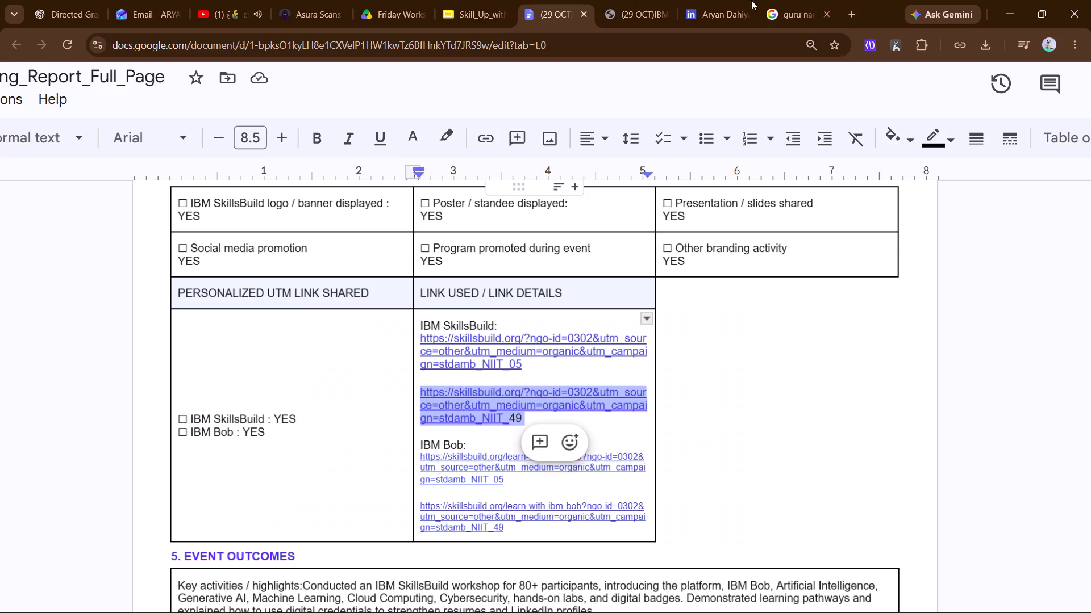
key(ctrl+v)
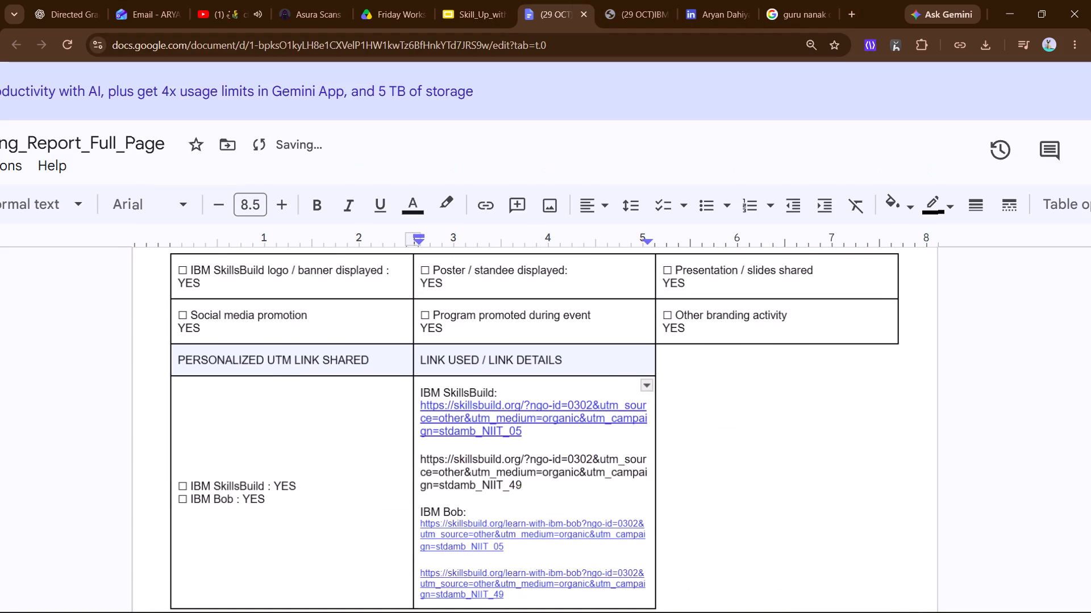
key(space)
scroll(577, 458, down, 1)
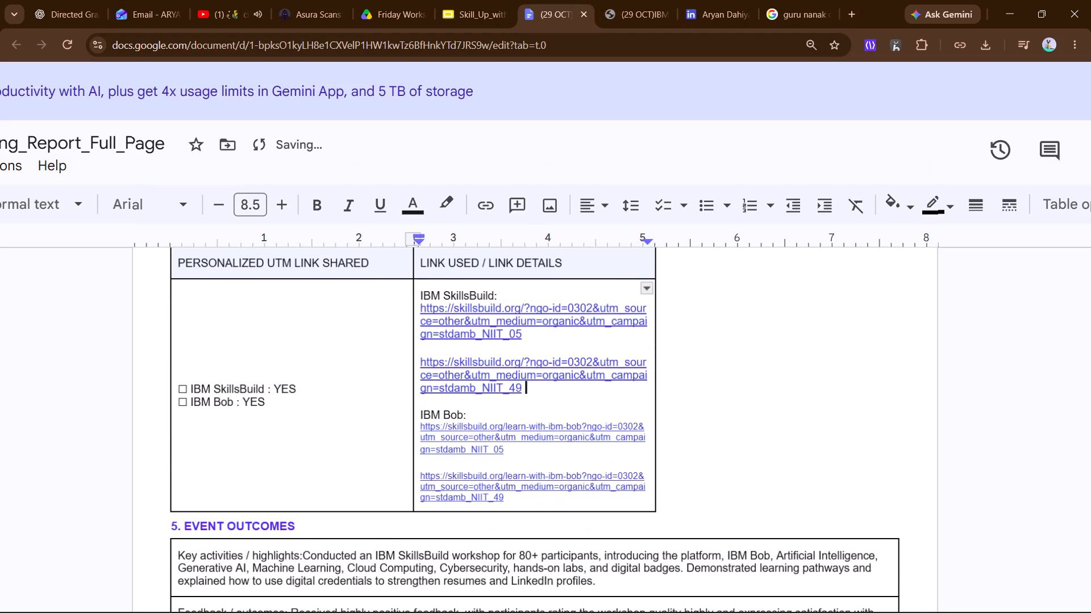
key(ctrl+s)
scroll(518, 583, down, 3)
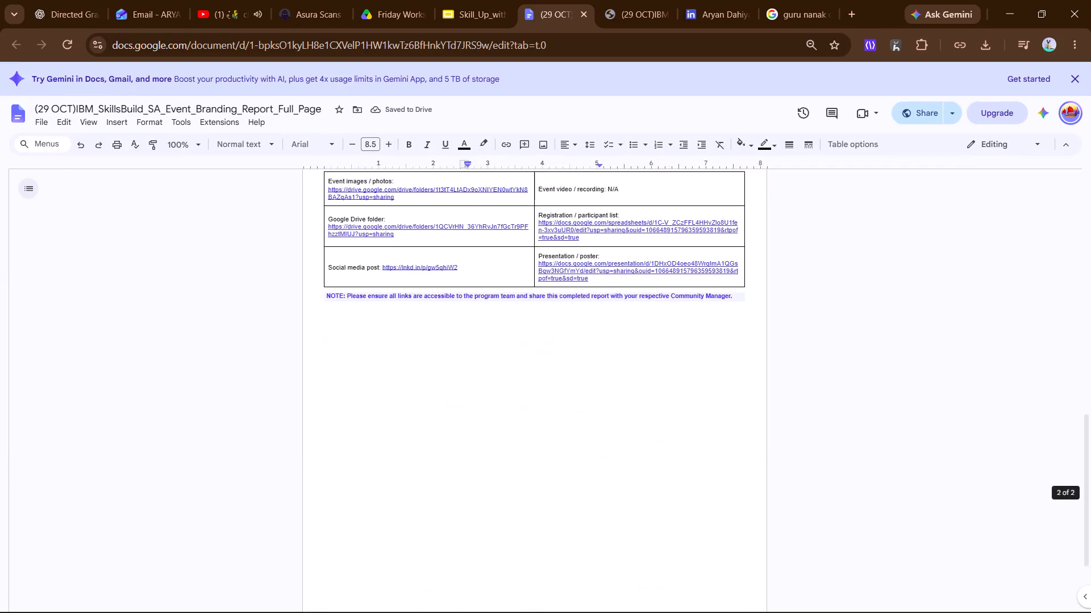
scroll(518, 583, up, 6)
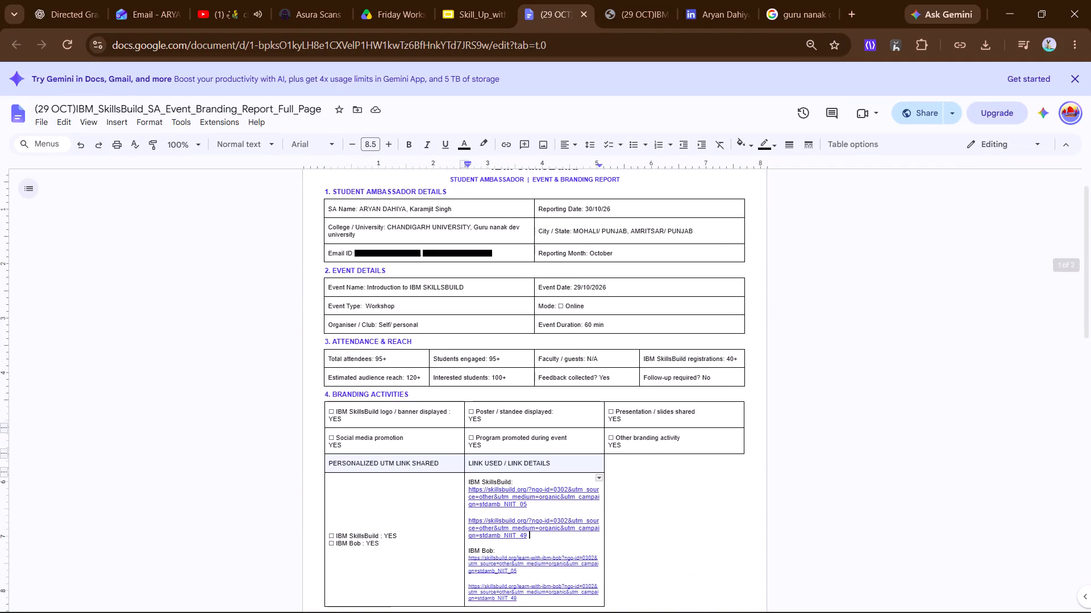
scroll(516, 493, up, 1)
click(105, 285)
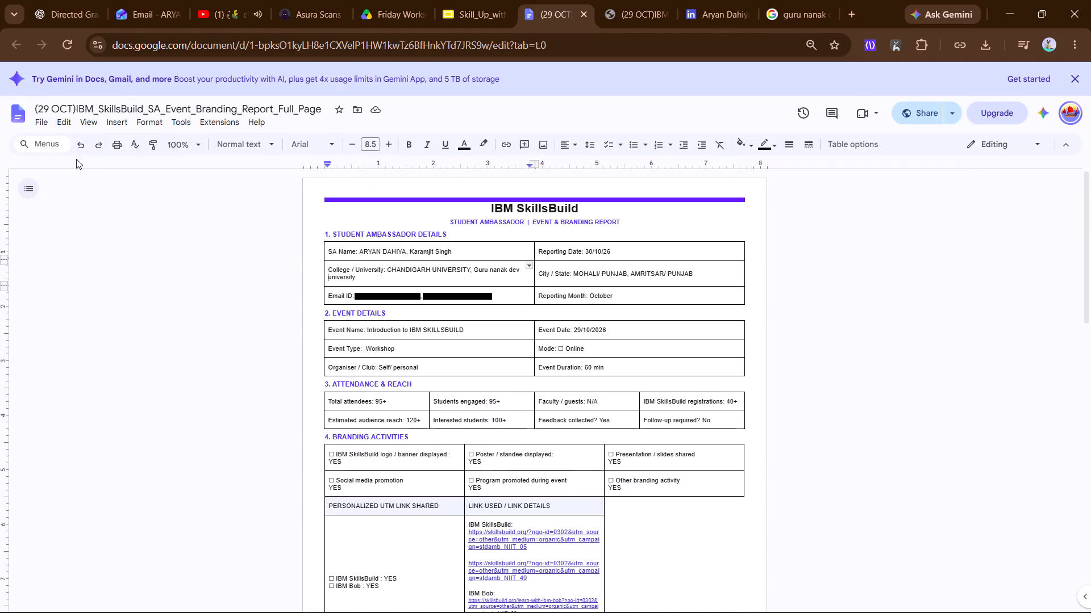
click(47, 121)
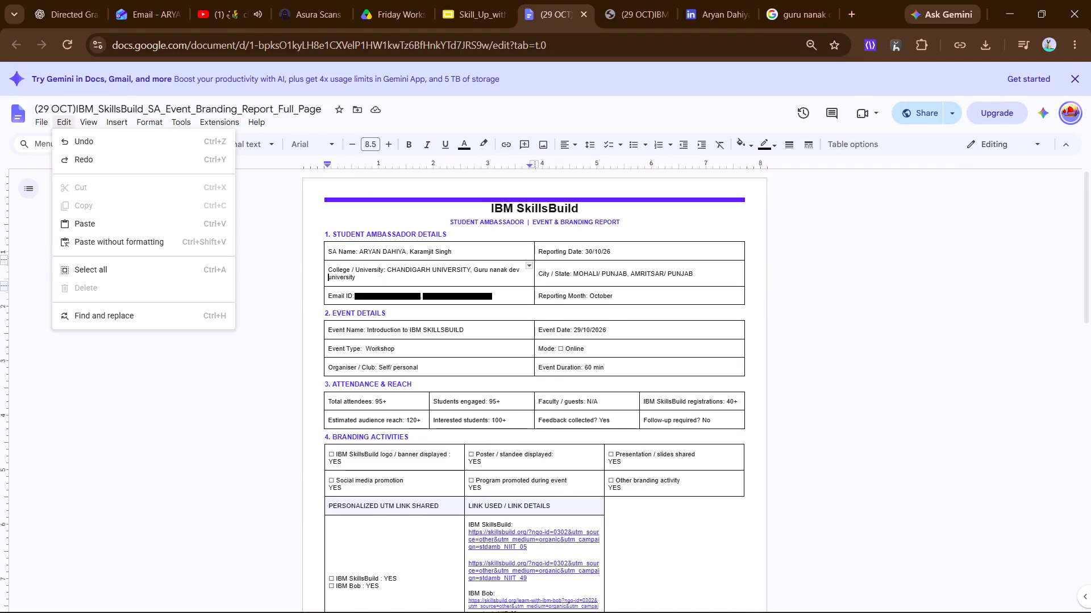
Remove the checkbox symbol before "Program promoted during event" in Branding Activities and add a colon after the label.
scroll(299, 483, down, 1)
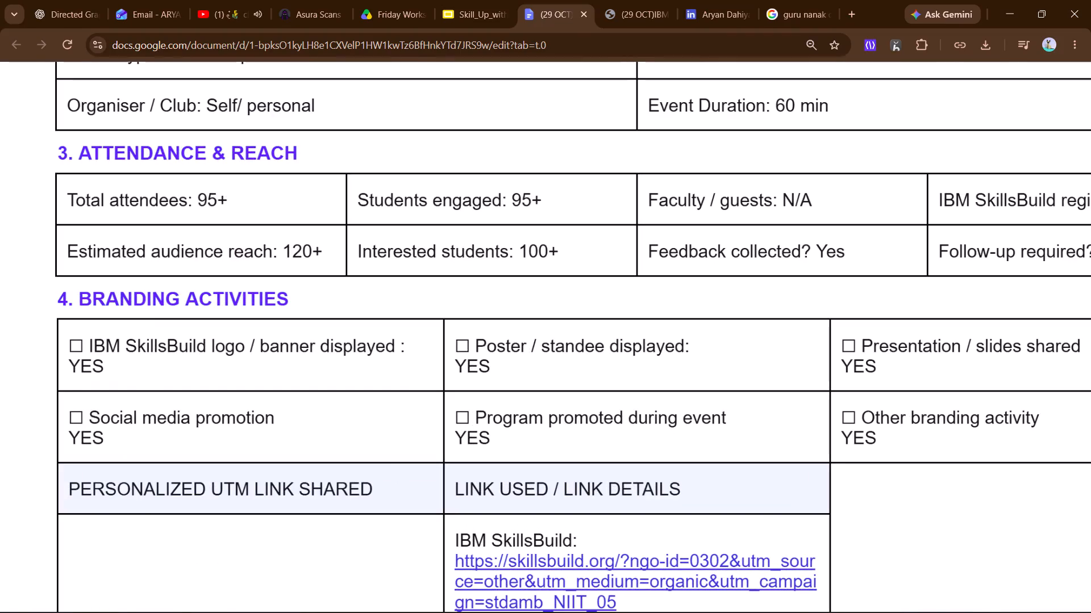
click(524, 358)
click(497, 418)
click(473, 416)
key(backslash)
key(BackSpace)
key(BackSpace)
key(BackSpace)
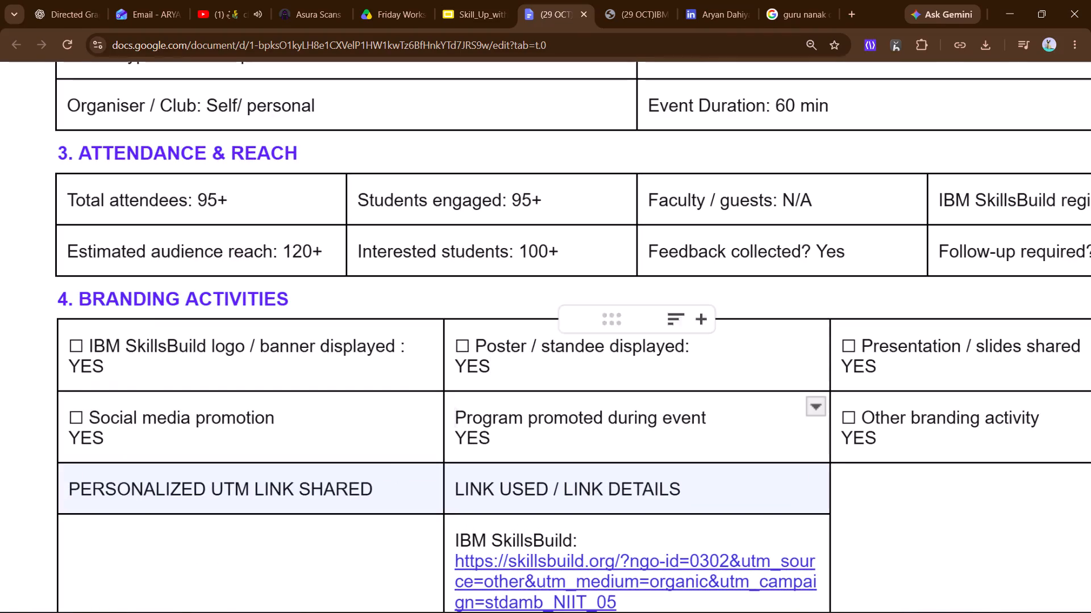
click(709, 421)
text(:)
key(space)
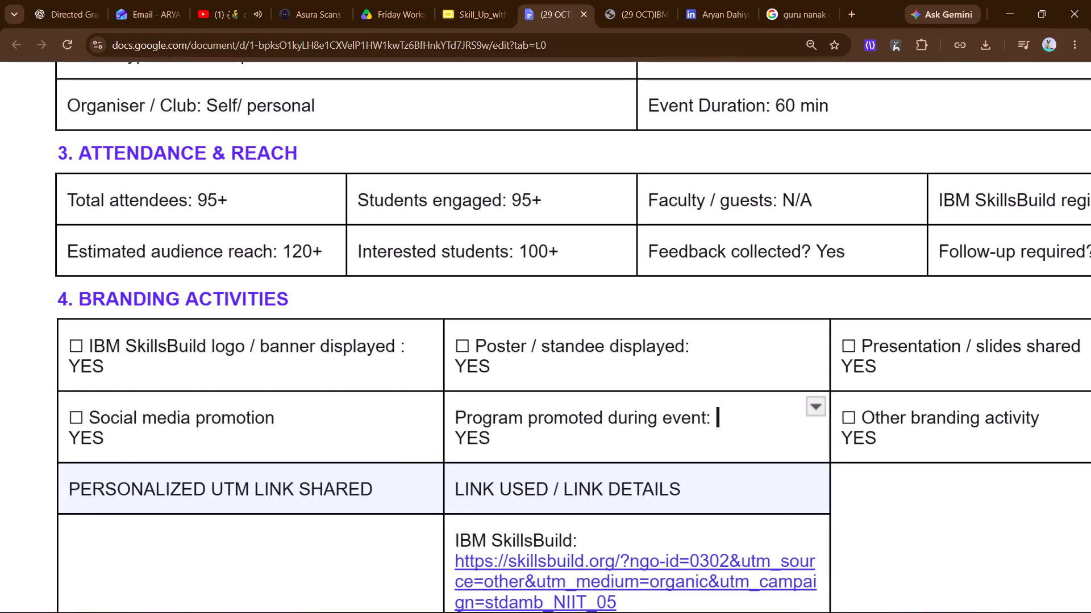
Remove the checkbox symbols before "Poster / standee displayed" and "IBM SkillsBuild logo / banner displayed" in Branding Activities.
click(473, 341)
key(BackSpace)
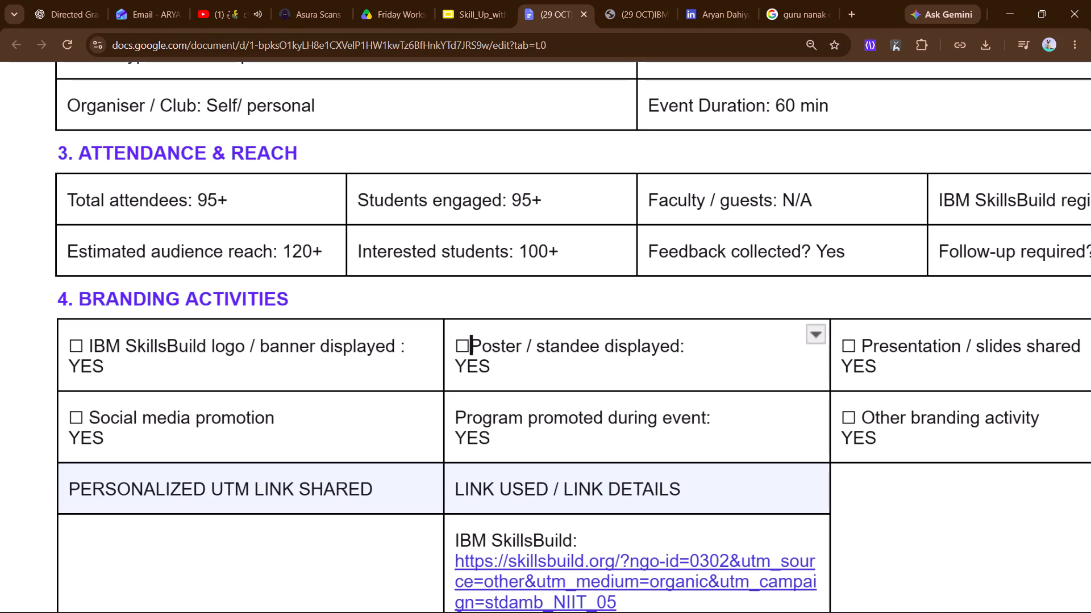
key(BackSpace)
click(88, 347)
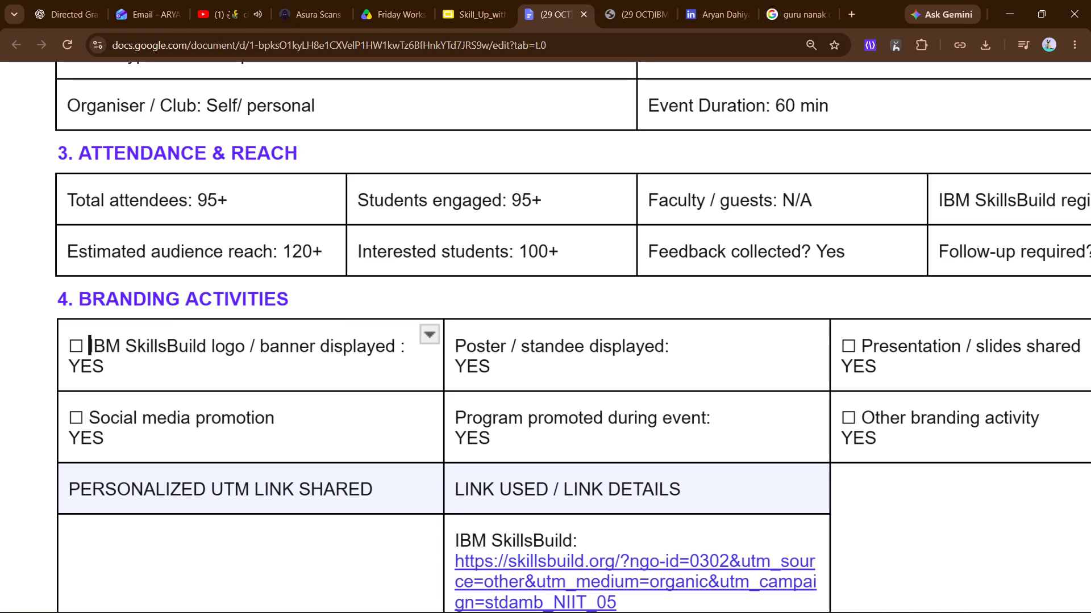
key(BackSpace)
key(BackSpace)
Remove the checkbox symbol before "Social media promotion" and add a colon after the label.
click(90, 414)
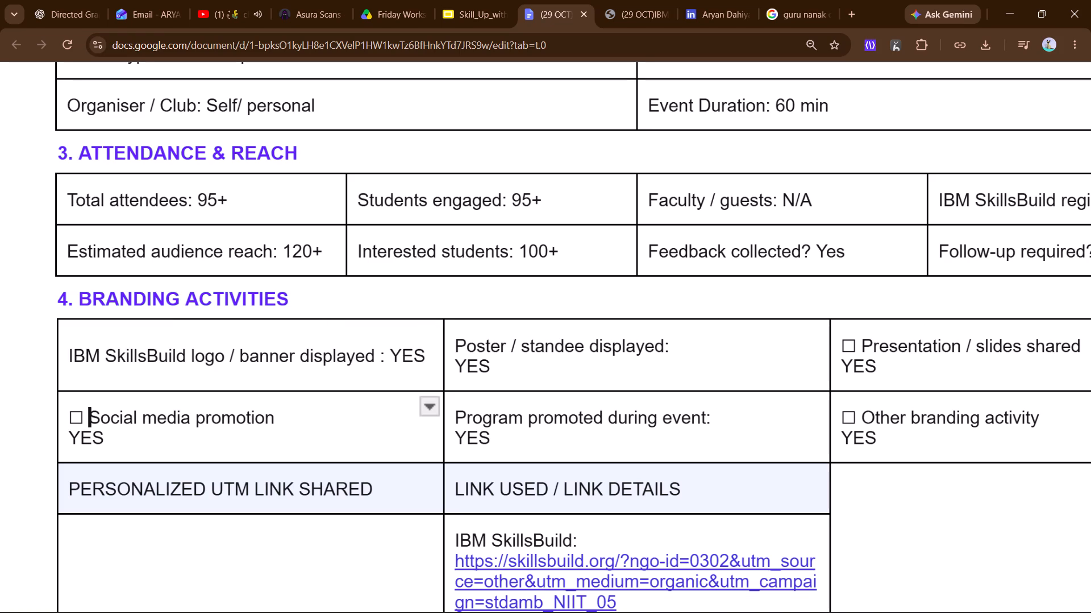
key(BackSpace)
key(BackSpace)
click(265, 424)
key(shift+colon)
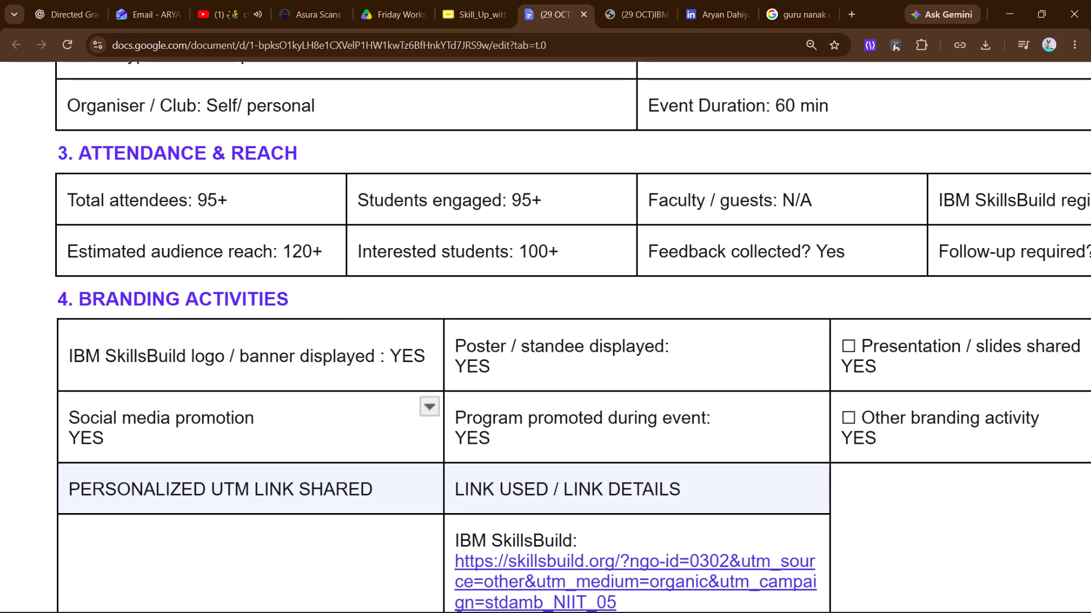
Remove the checkbox symbol before "Other branding activity" and add a colon after the label.
scroll(265, 424, left, 4)
click(521, 418)
key(BackSpace)
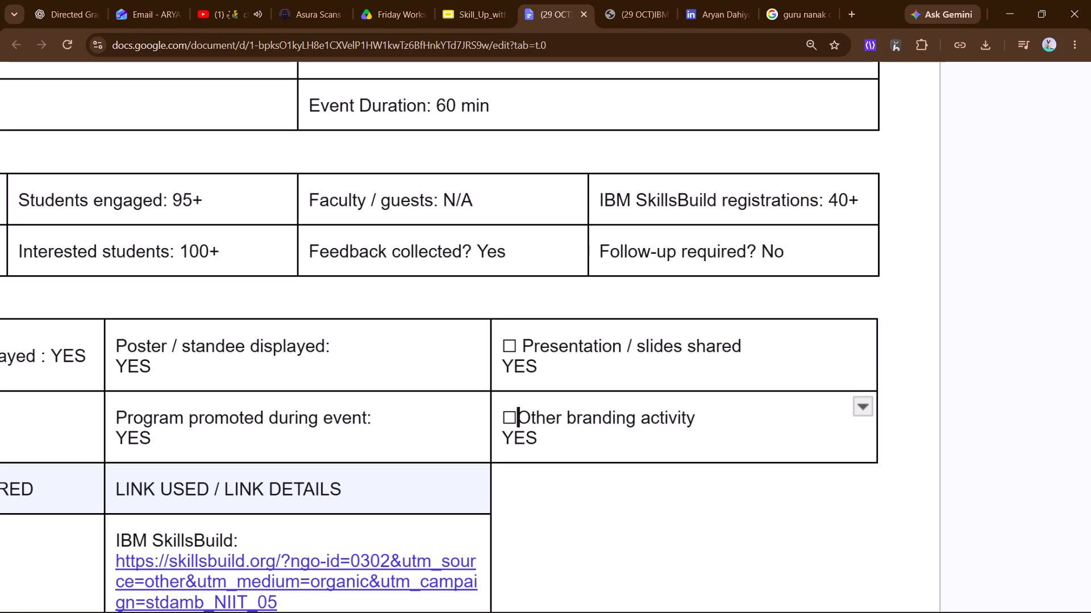
key(BackSpace)
click(693, 422)
key(shift+colon)
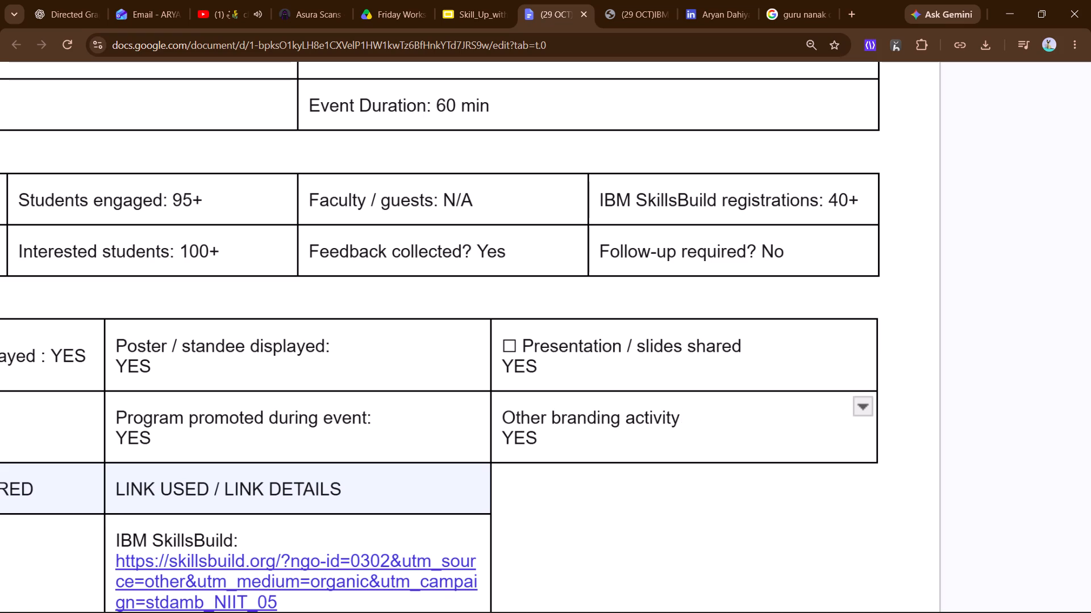
Remove the checkbox symbol before "Presentation / slides shared" and add a colon after the label.
click(526, 342)
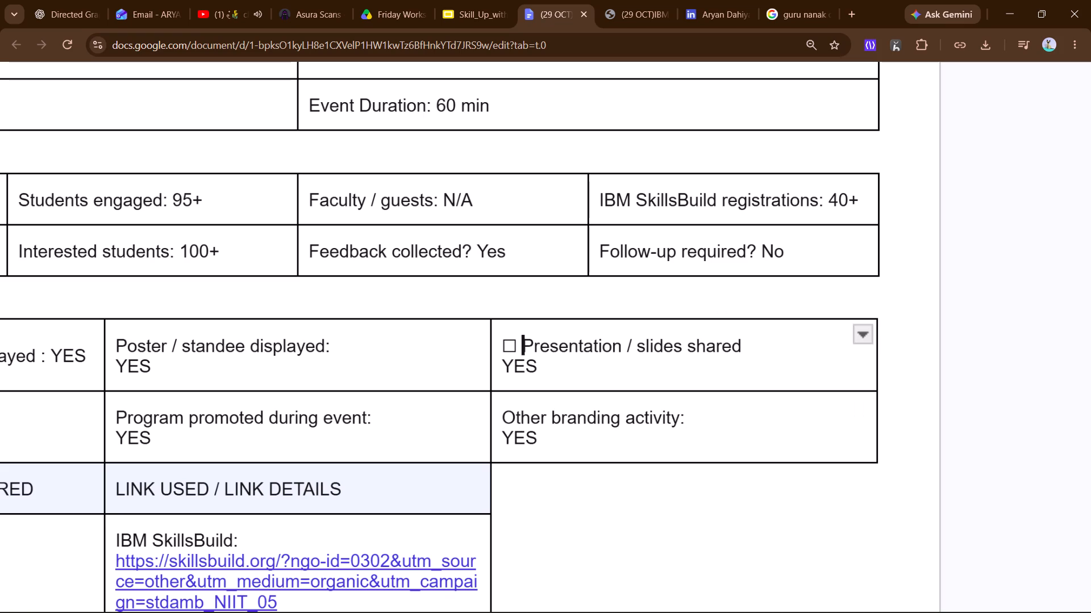
key(BackSpace)
key(BackSpace)
click(748, 350)
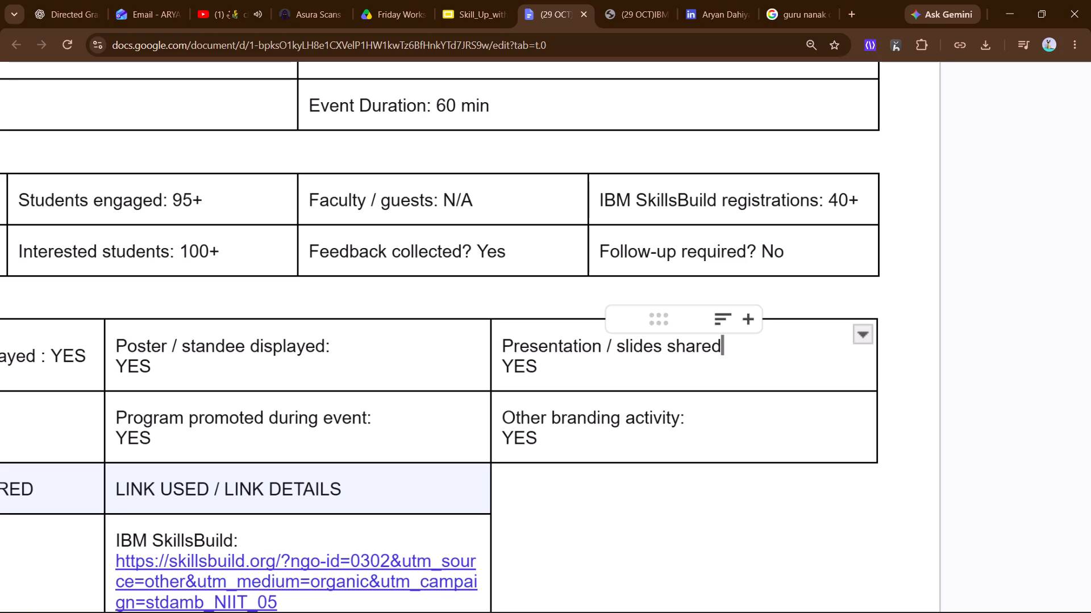
text(:)
key(space)
Remove the checkbox symbols before IBM SkillsBuild and IBM Bob in the personalized UTM link cell, and save the report.
scroll(748, 350, down, 2)
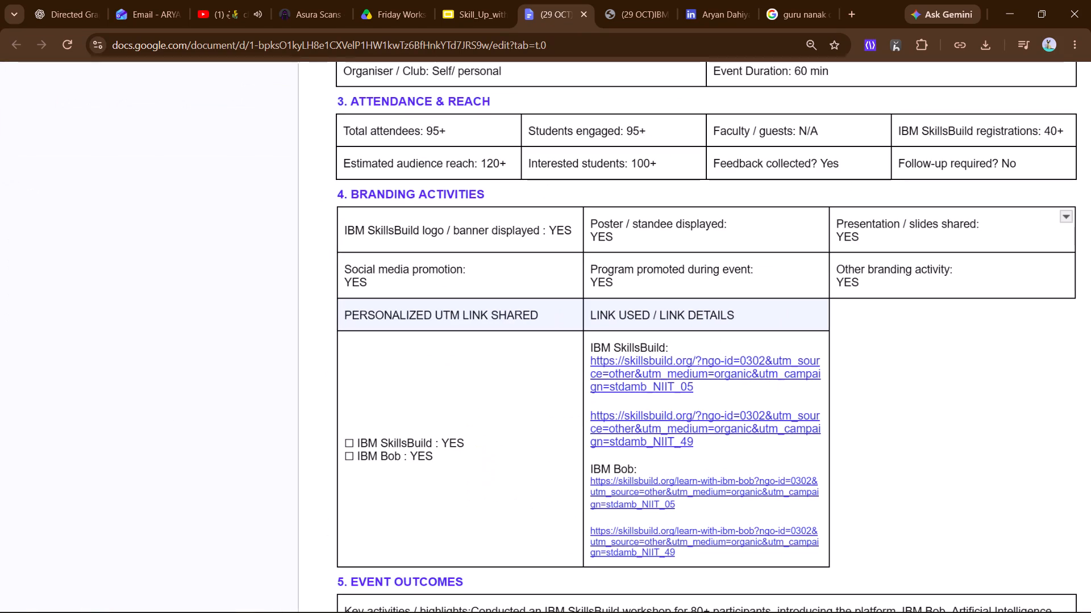
click(357, 442)
key(BackSpace)
key(BackSpace)
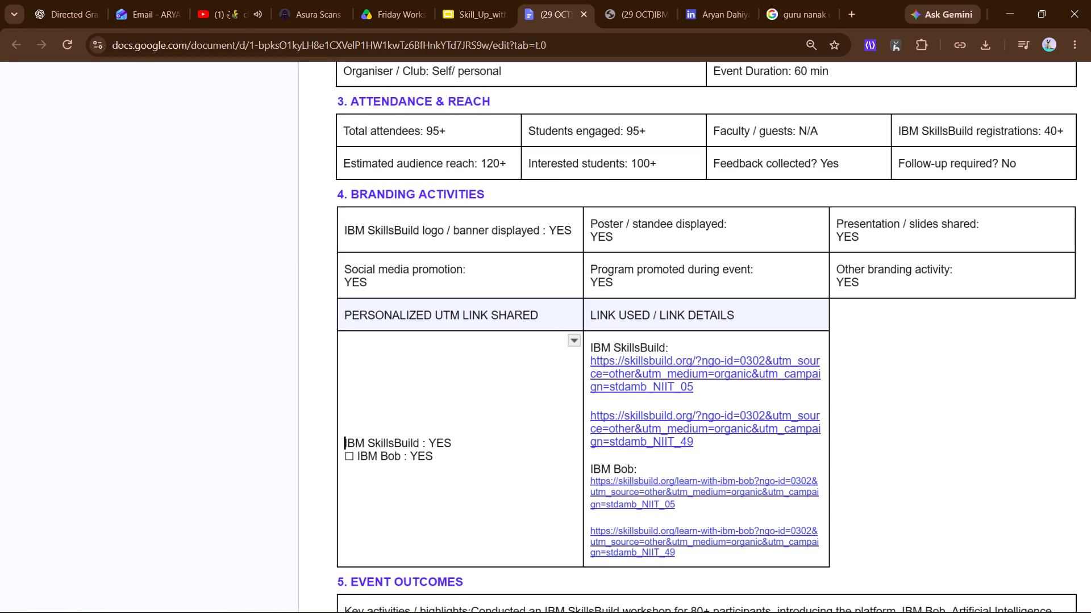
click(349, 465)
click(353, 461)
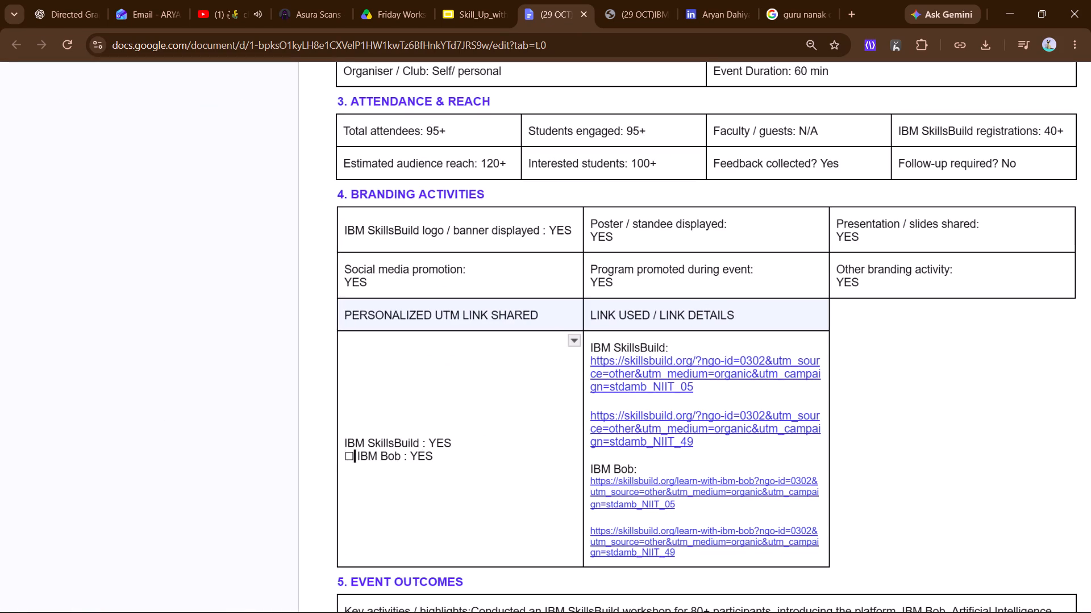
click(357, 459)
key(BackSpace)
key(BackSpace)
scroll(357, 459, down, 2)
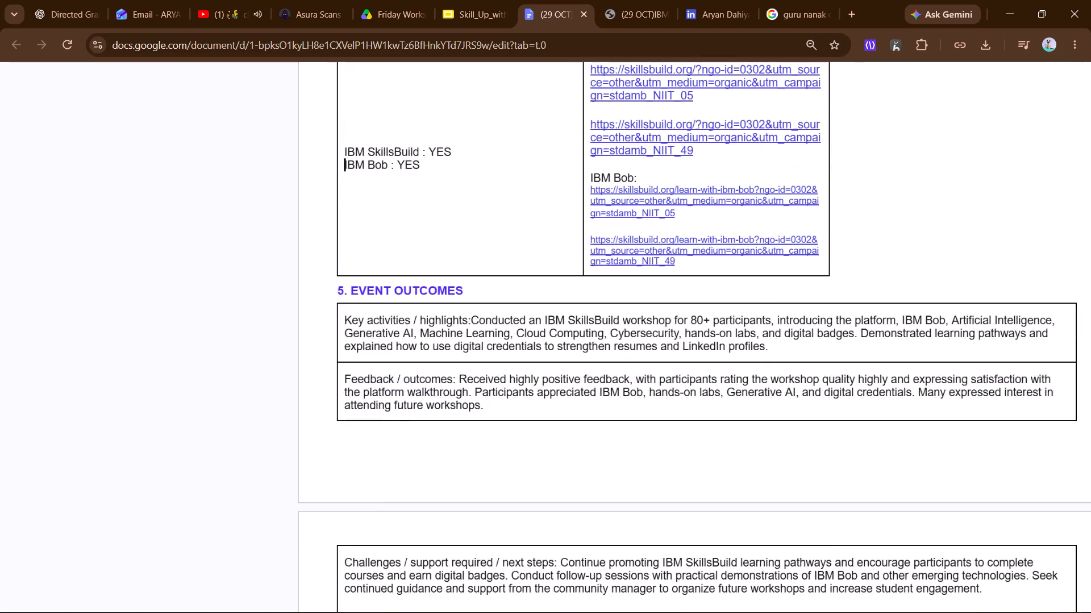
scroll(357, 459, down, 2)
key(ctrl+s)
Remove the checkbox symbol before "Online" in the Mode field of Event Details, and save the report.
scroll(357, 459, down, 2)
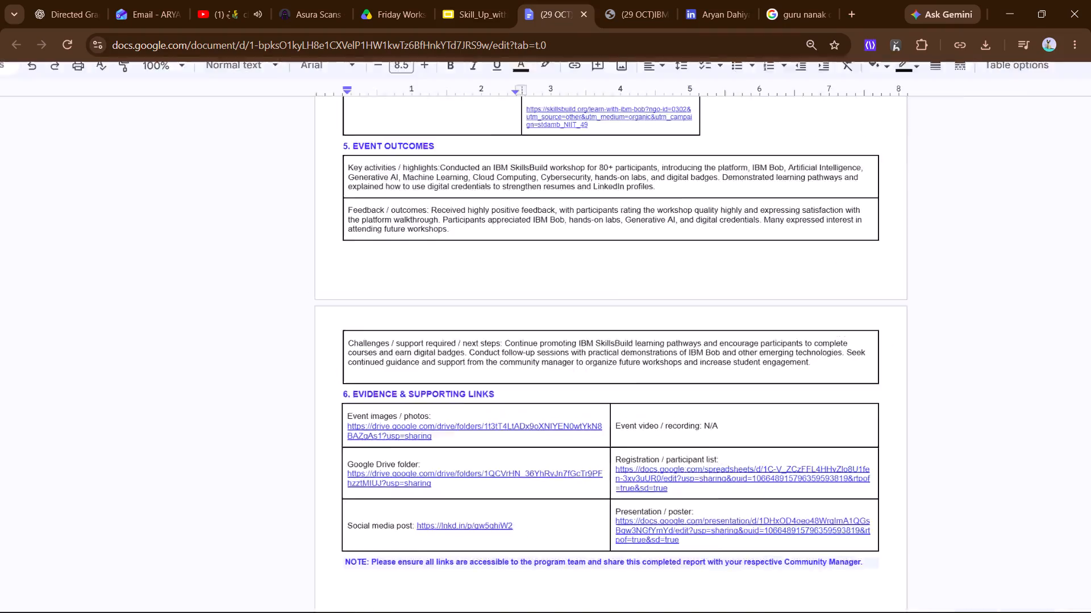
scroll(367, 486, up, 4)
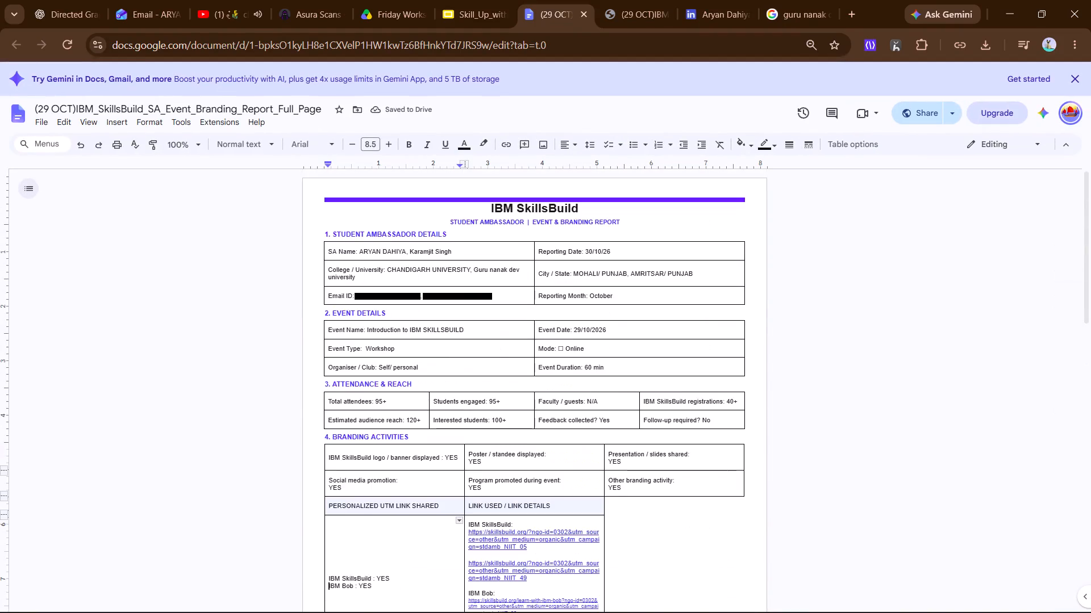
scroll(331, 540, up, 1)
click(530, 523)
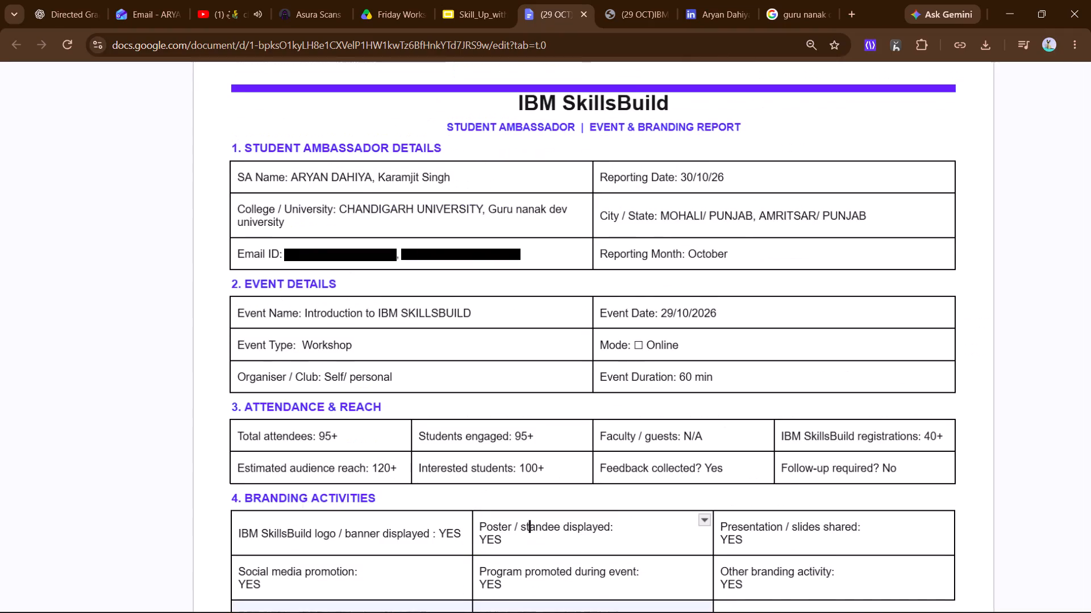
click(692, 345)
click(644, 347)
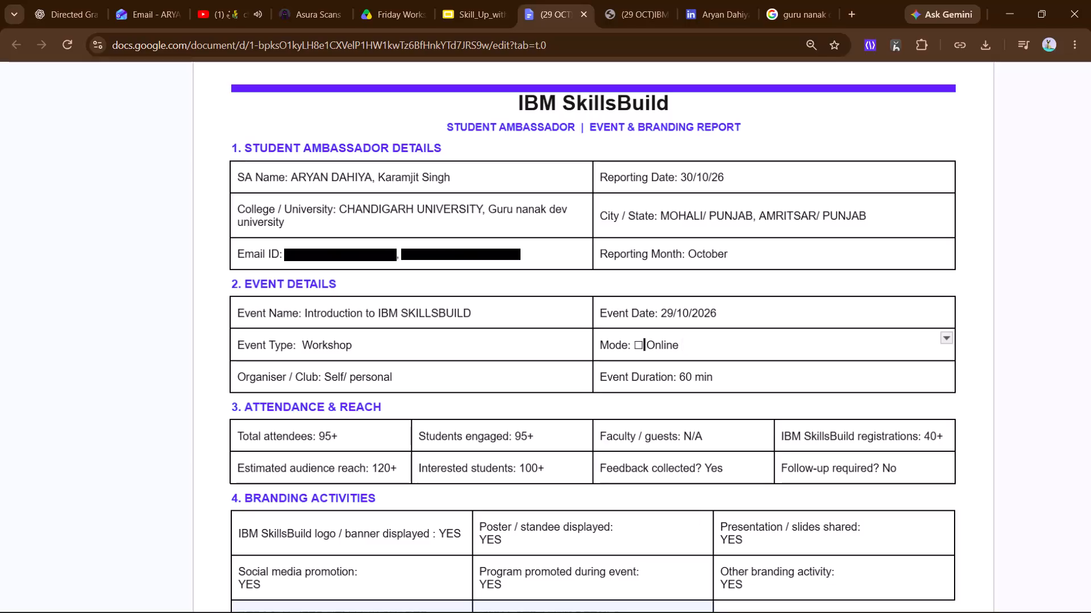
key(BackSpace)
key(ctrl+s)
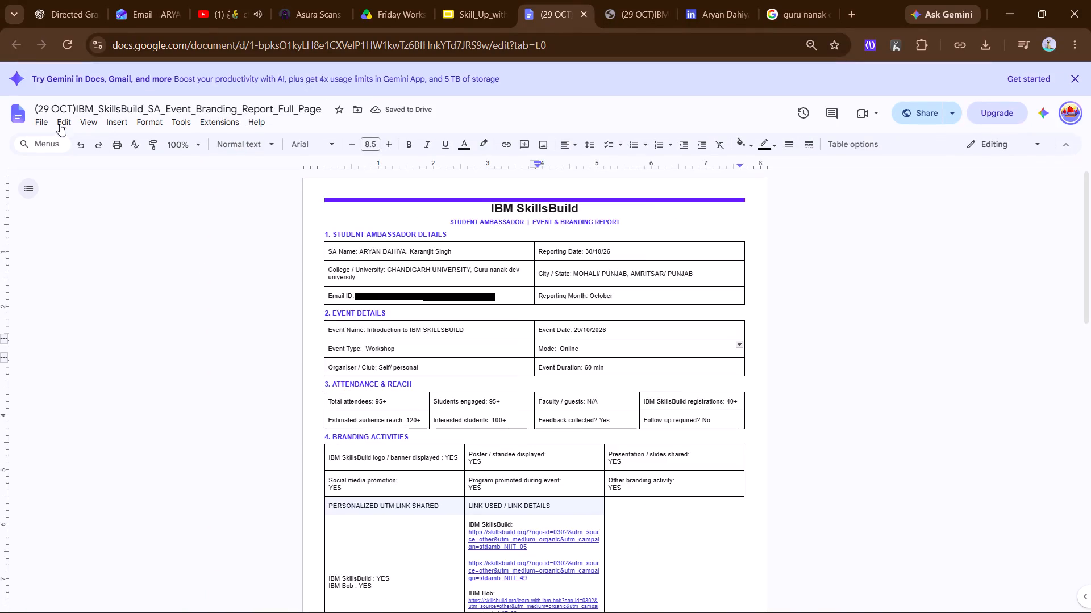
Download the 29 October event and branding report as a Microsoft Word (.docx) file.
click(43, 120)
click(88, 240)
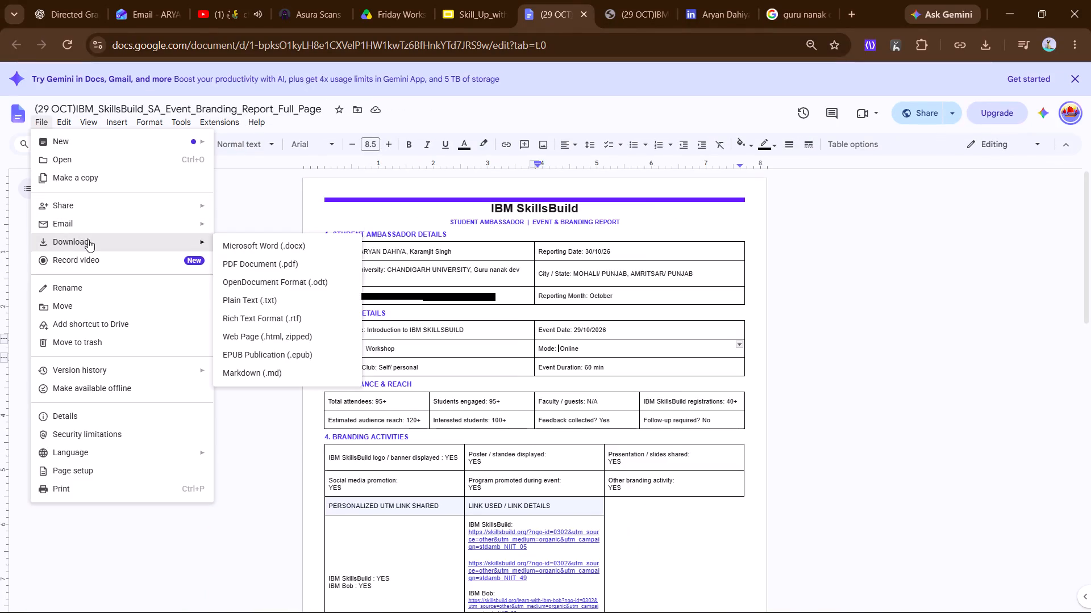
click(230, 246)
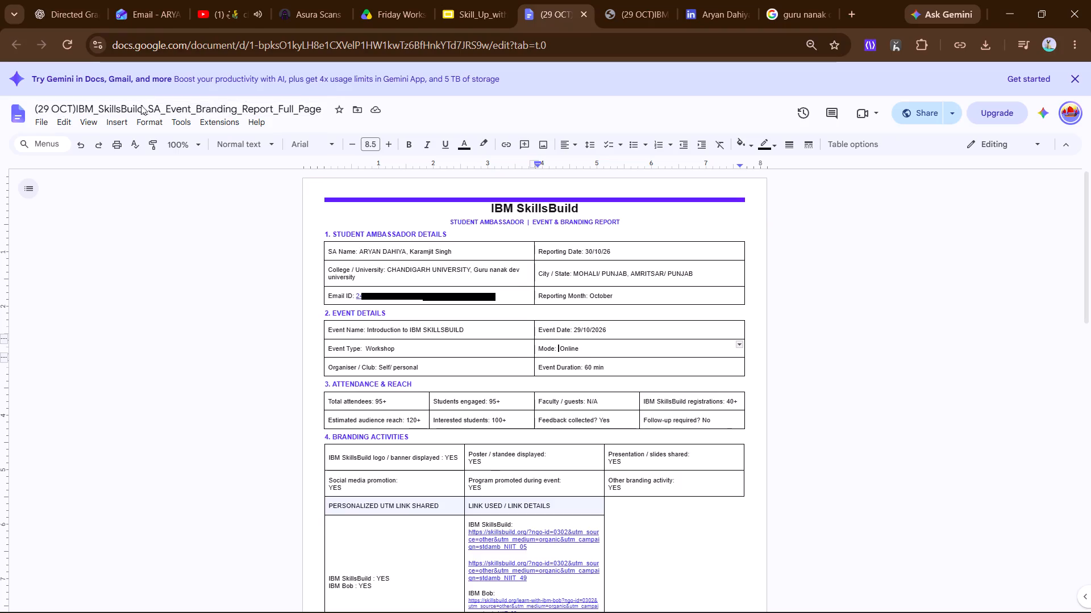
Download the 29 October event and branding report as a PDF document.
click(34, 121)
click(39, 122)
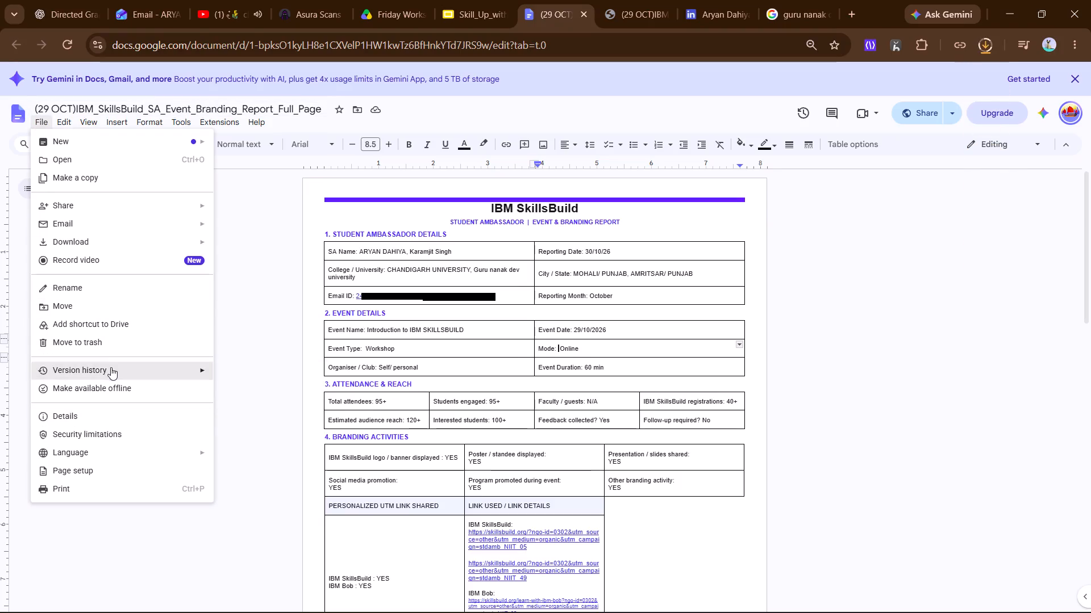
click(102, 243)
click(258, 266)
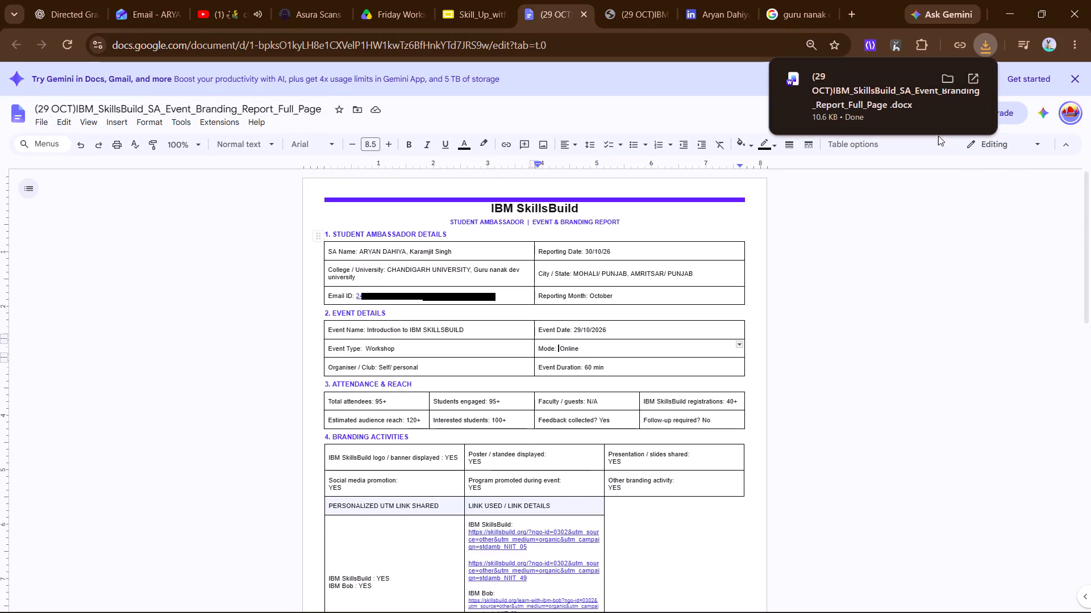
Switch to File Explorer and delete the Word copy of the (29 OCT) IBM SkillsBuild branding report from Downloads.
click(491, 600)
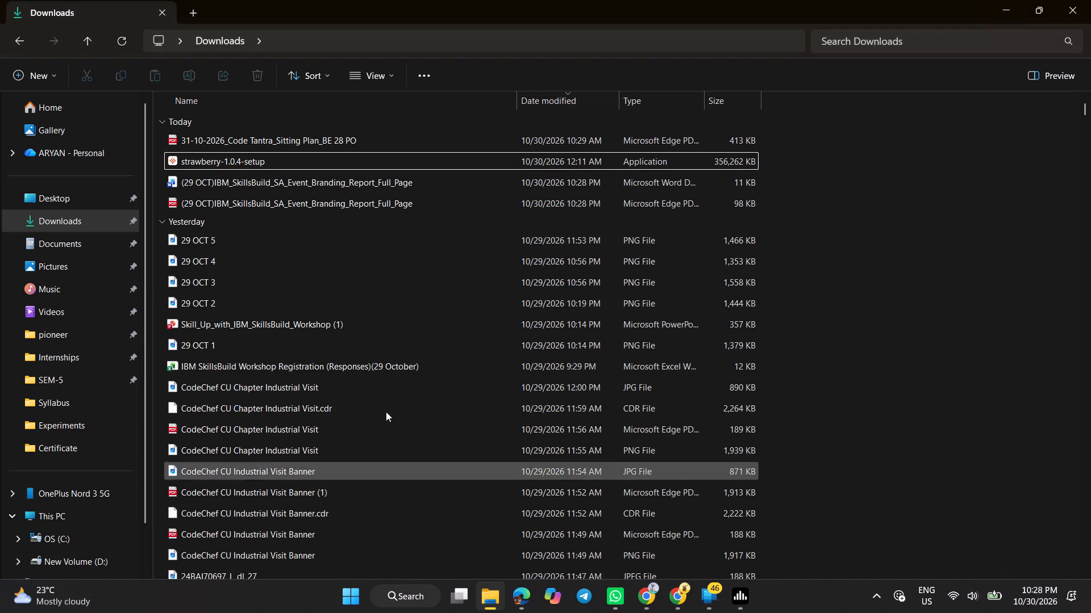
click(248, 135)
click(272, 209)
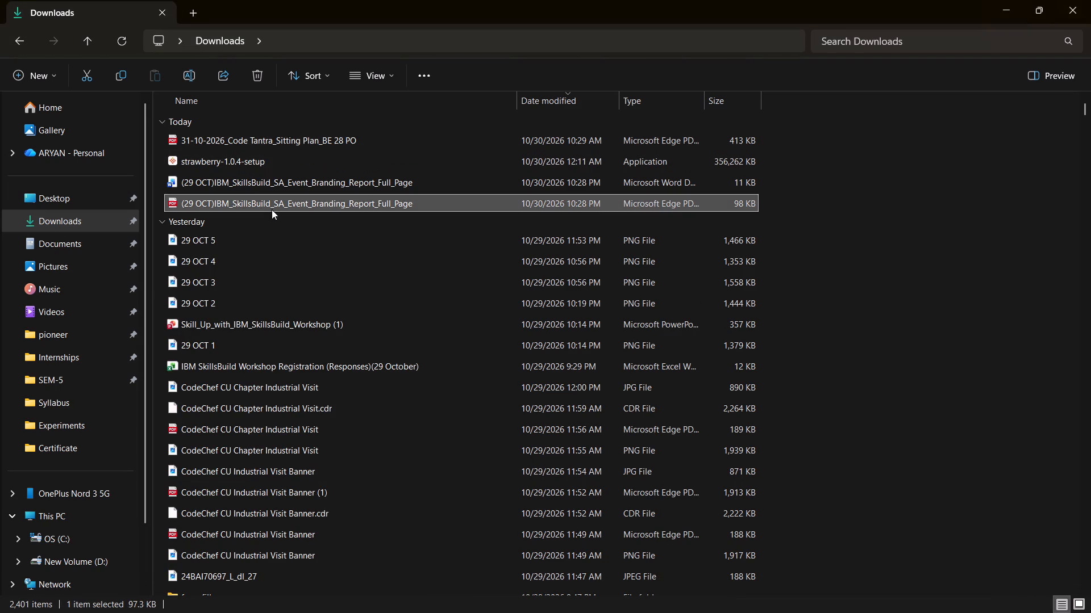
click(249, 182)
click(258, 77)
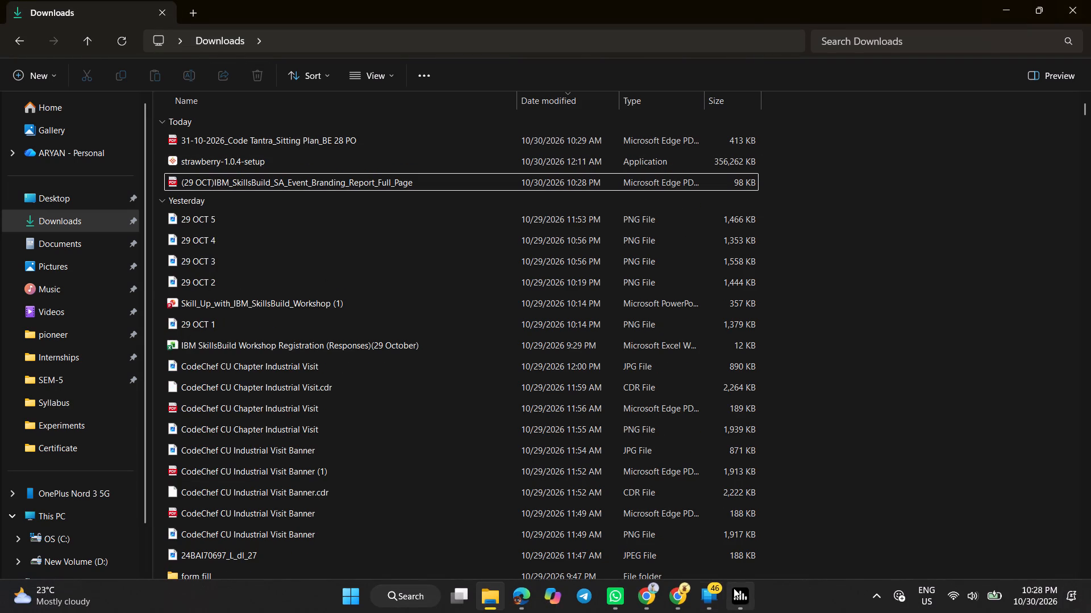
Switch to Chrome and review the 29 October event and branding report from the ambassador details through Evidence & Supporting Links.
click(646, 597)
click(891, 342)
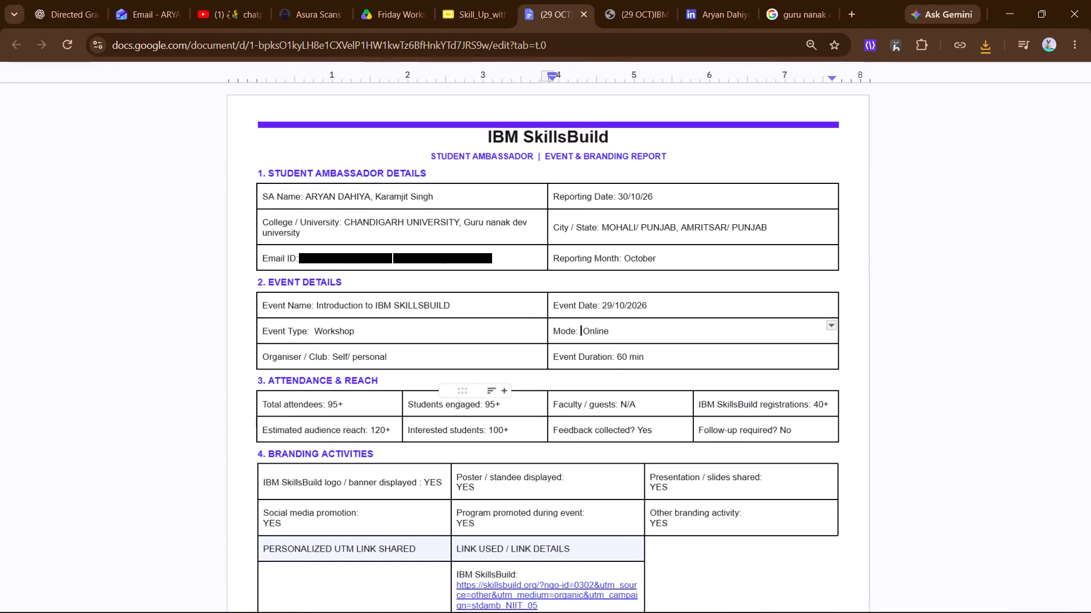
scroll(499, 393, down, 1)
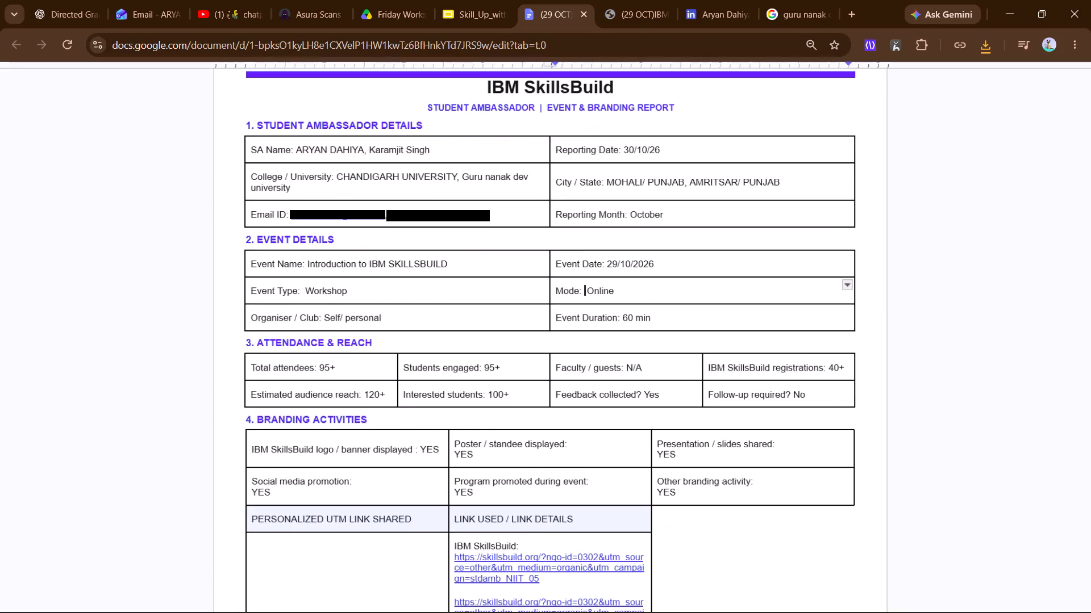
scroll(499, 393, down, 4)
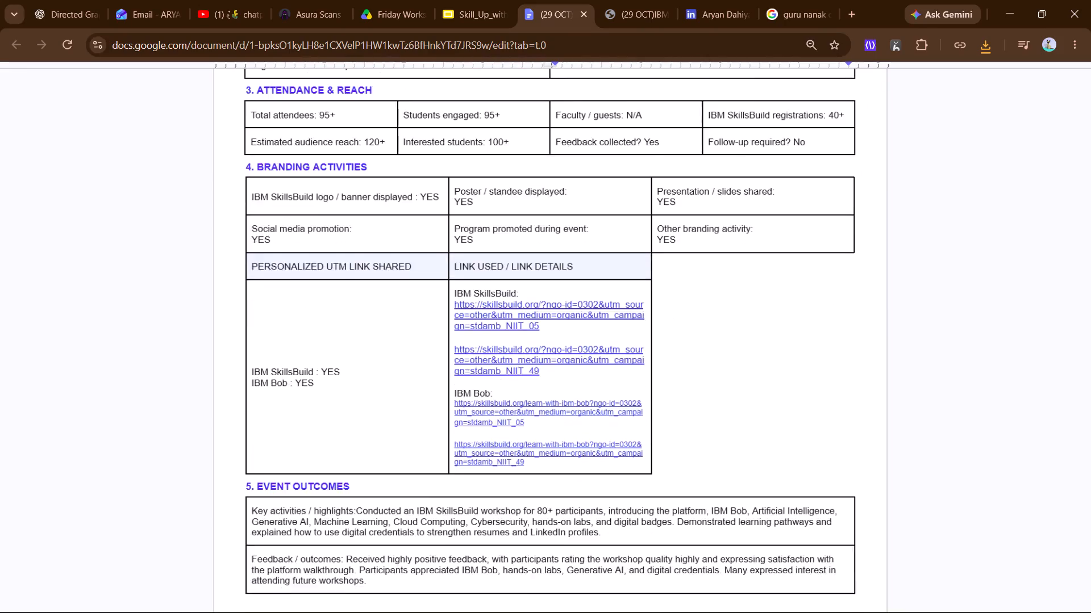